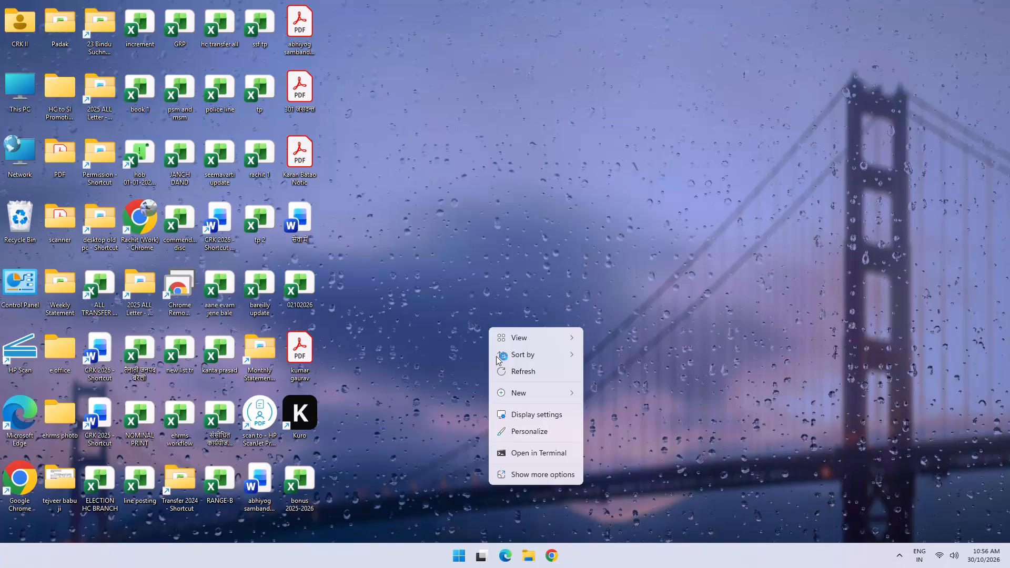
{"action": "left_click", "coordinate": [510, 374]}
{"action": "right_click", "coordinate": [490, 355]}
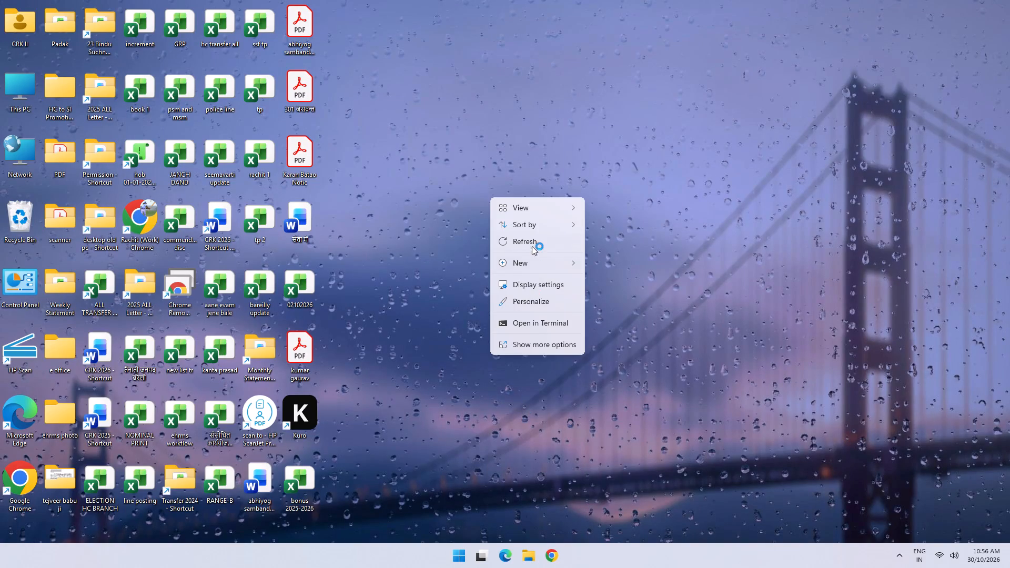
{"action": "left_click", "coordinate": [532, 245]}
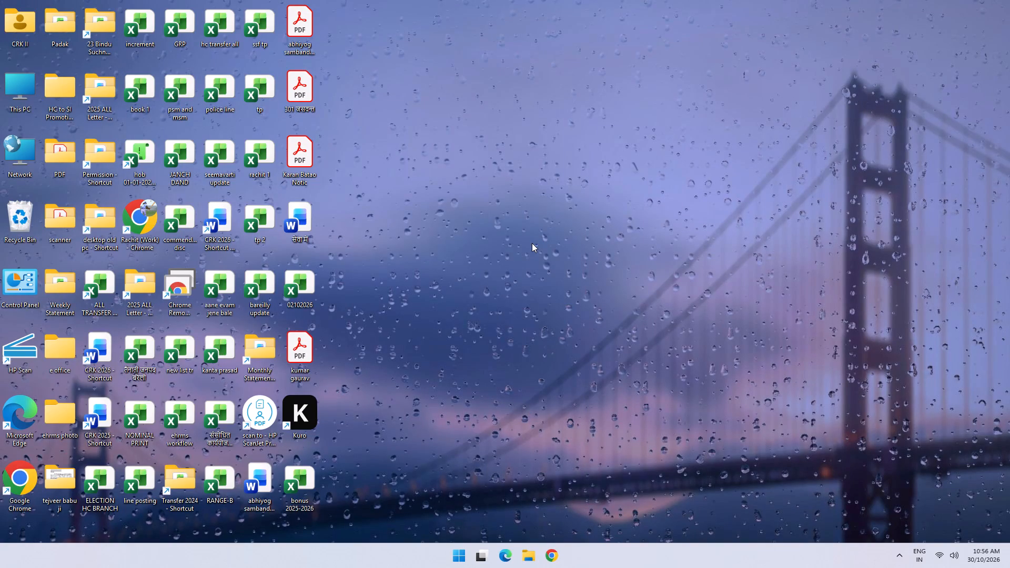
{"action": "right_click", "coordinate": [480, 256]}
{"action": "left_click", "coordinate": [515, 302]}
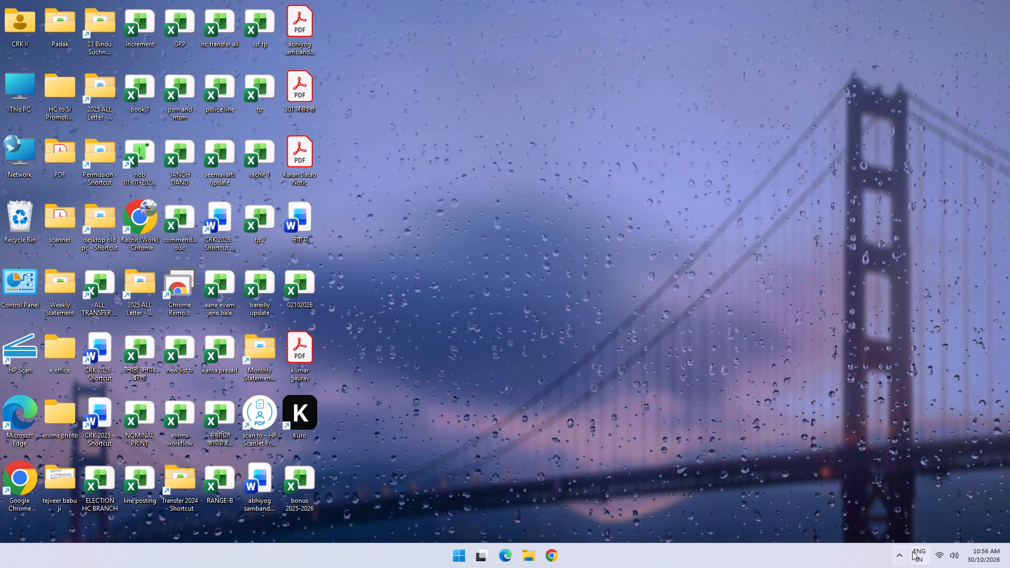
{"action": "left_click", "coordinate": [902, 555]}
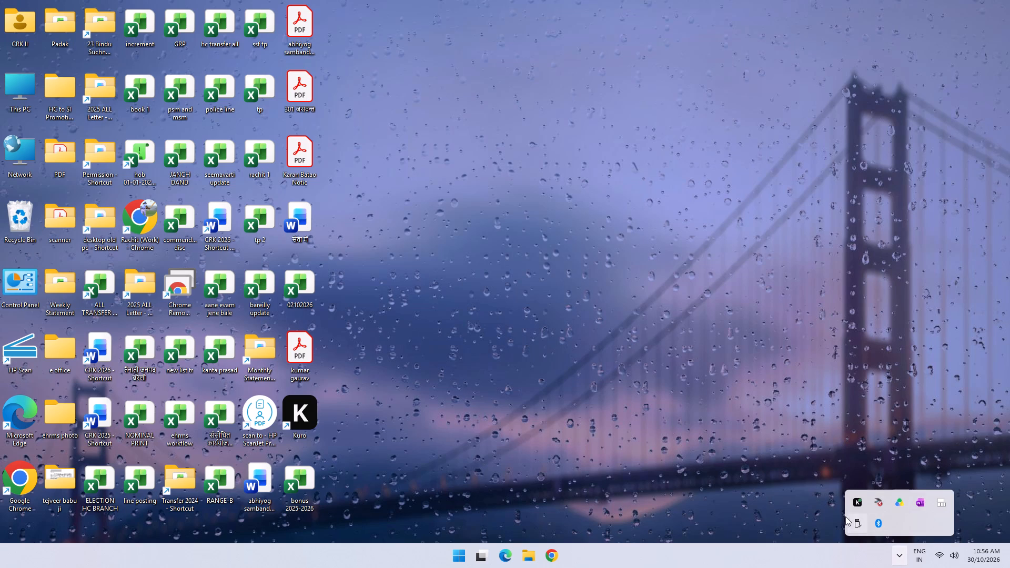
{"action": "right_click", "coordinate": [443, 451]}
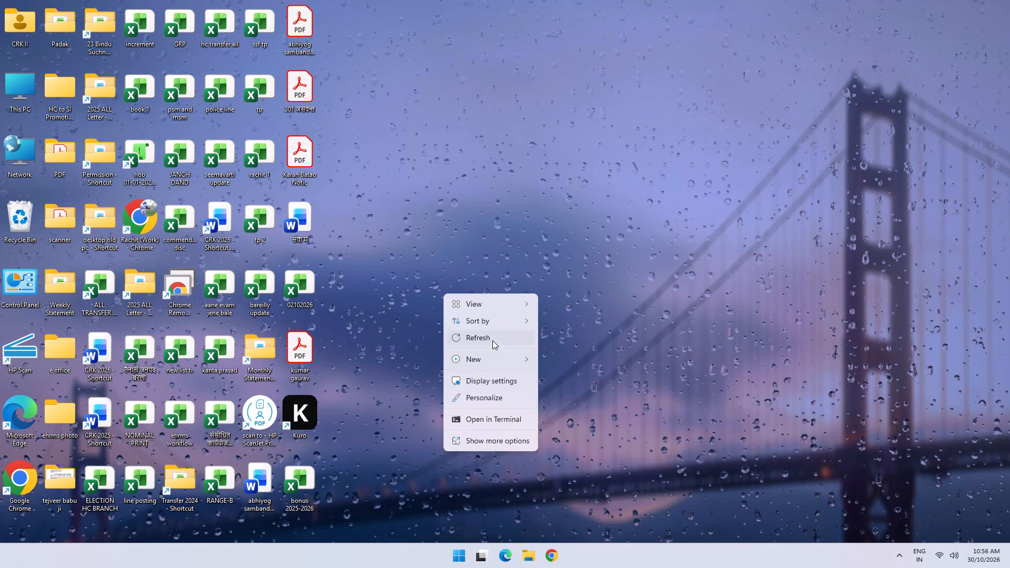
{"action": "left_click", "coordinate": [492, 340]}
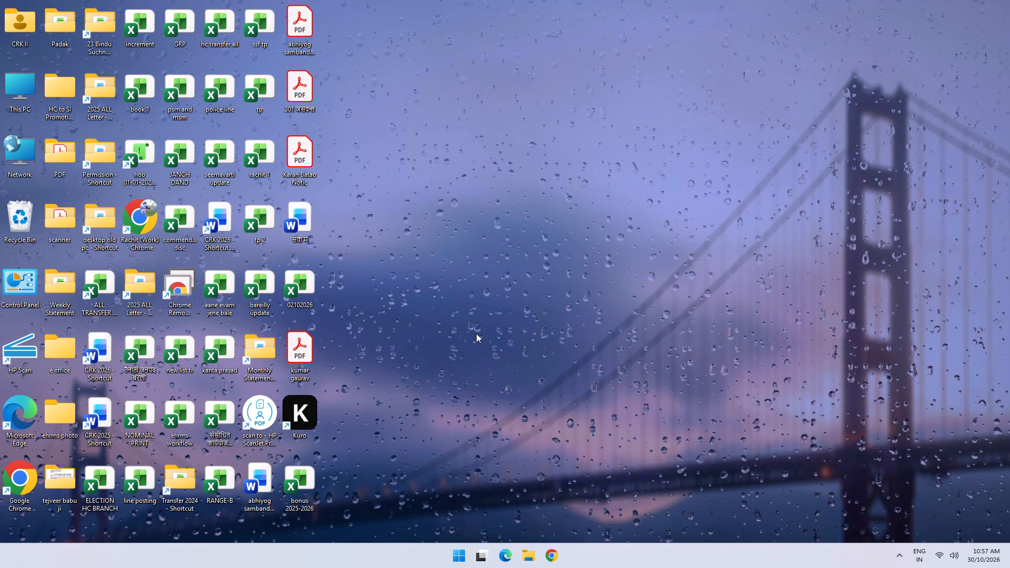
Open Microsoft Edge and restore the pages from the previous session.
{"action": "left_click", "coordinate": [504, 557]}
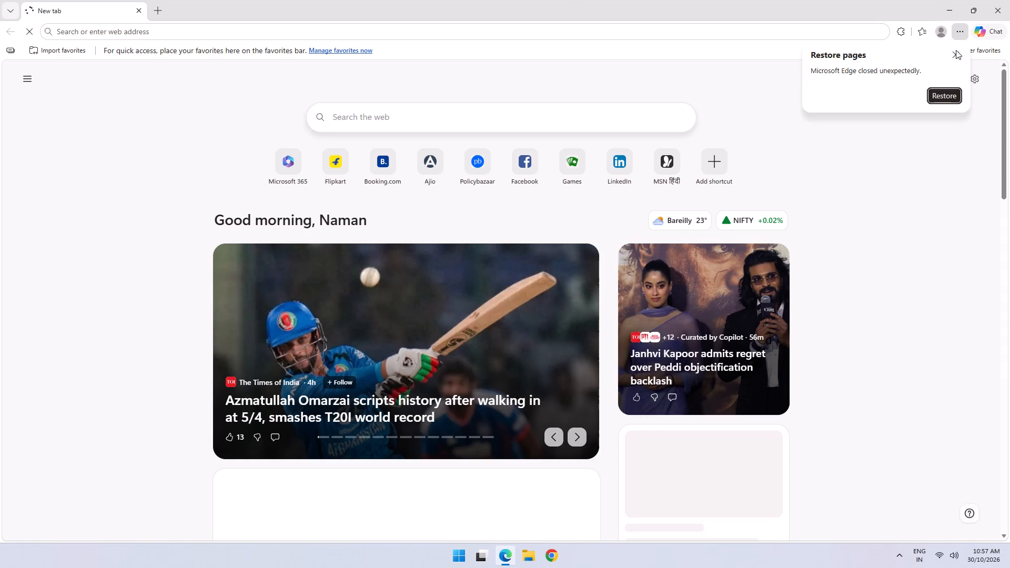
{"action": "left_click", "coordinate": [946, 96]}
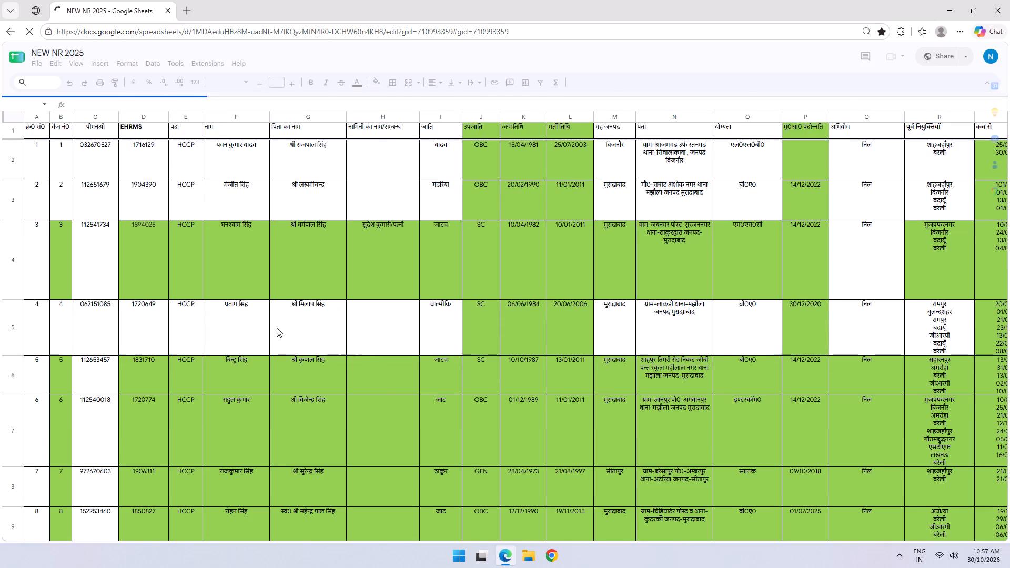
Look through the personnel rows of the ALL sheet, checking the serial numbers against the badge numbers.
{"action": "scroll", "coordinate": [232, 322], "scroll_direction": "up", "scroll_amount": 4}
{"action": "scroll", "coordinate": [308, 343], "scroll_direction": "up", "scroll_amount": 4}
{"action": "scroll", "coordinate": [314, 348], "scroll_direction": "down", "scroll_amount": 11}
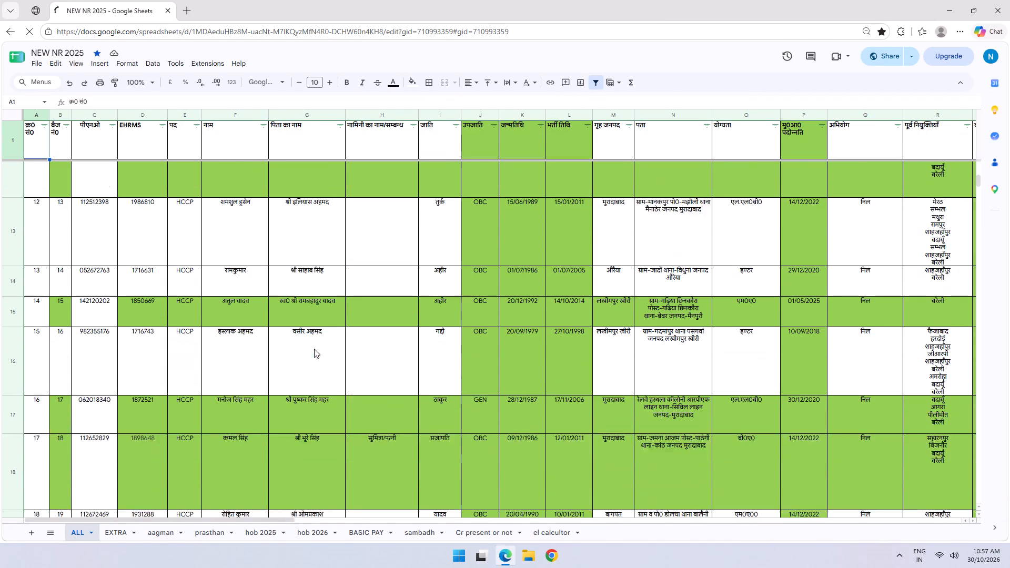
{"action": "scroll", "coordinate": [314, 349], "scroll_direction": "down", "scroll_amount": 13}
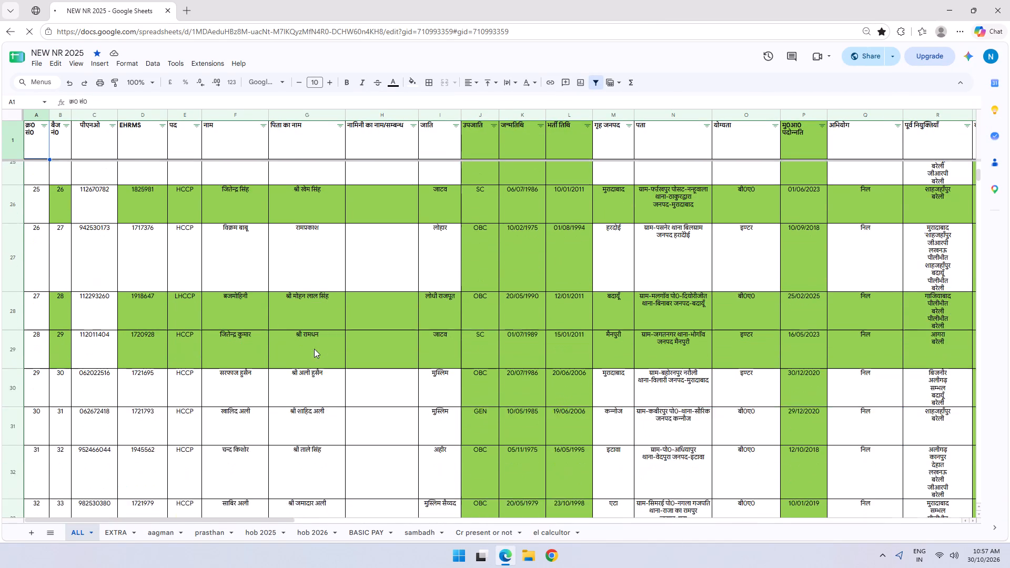
{"action": "scroll", "coordinate": [314, 349], "scroll_direction": "down", "scroll_amount": 11}
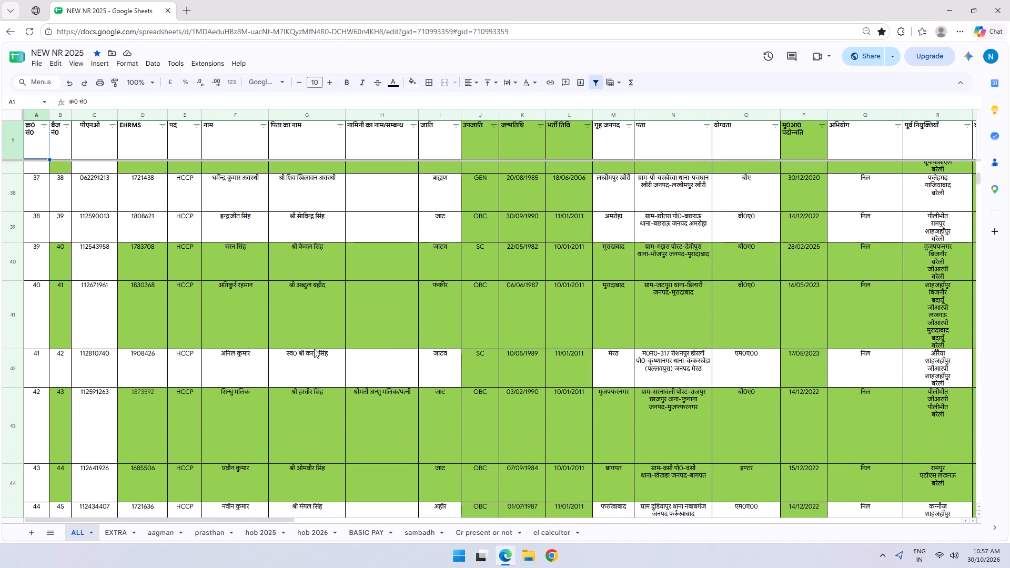
{"action": "scroll", "coordinate": [298, 408], "scroll_direction": "down", "scroll_amount": 8}
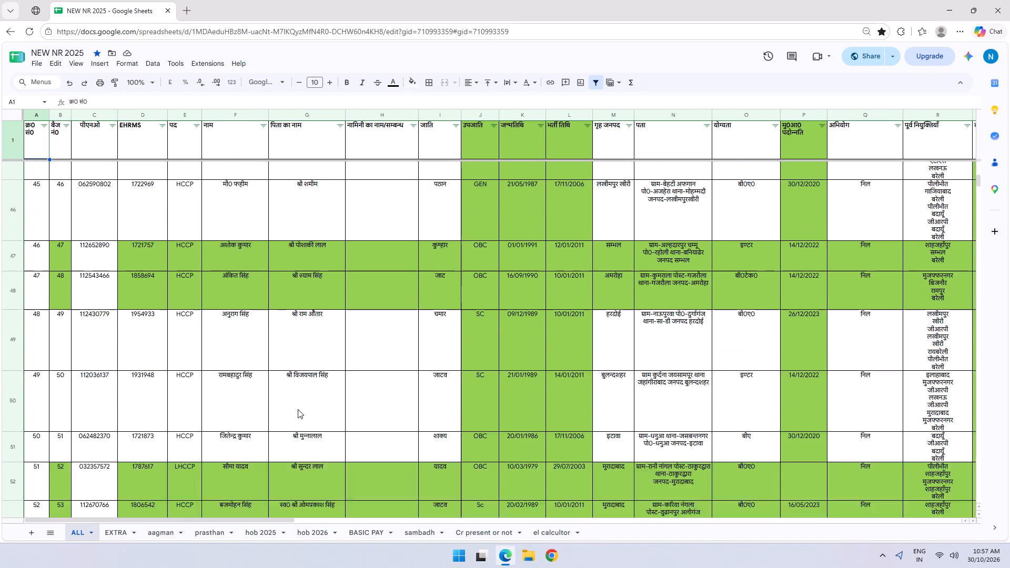
{"action": "scroll", "coordinate": [298, 409], "scroll_direction": "down", "scroll_amount": 20}
{"action": "scroll", "coordinate": [298, 409], "scroll_direction": "down", "scroll_amount": 2}
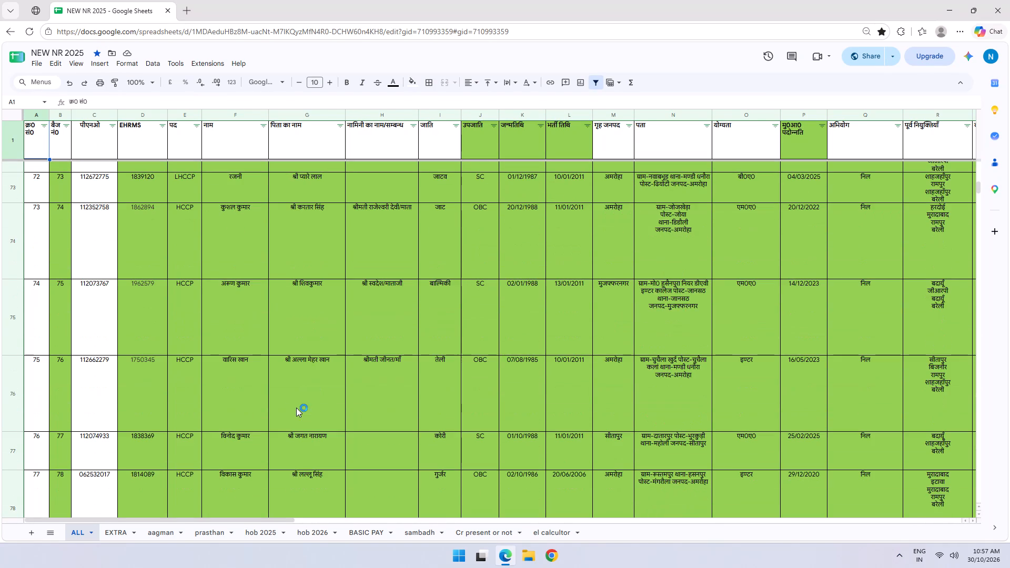
{"action": "scroll", "coordinate": [296, 408], "scroll_direction": "down", "scroll_amount": 14}
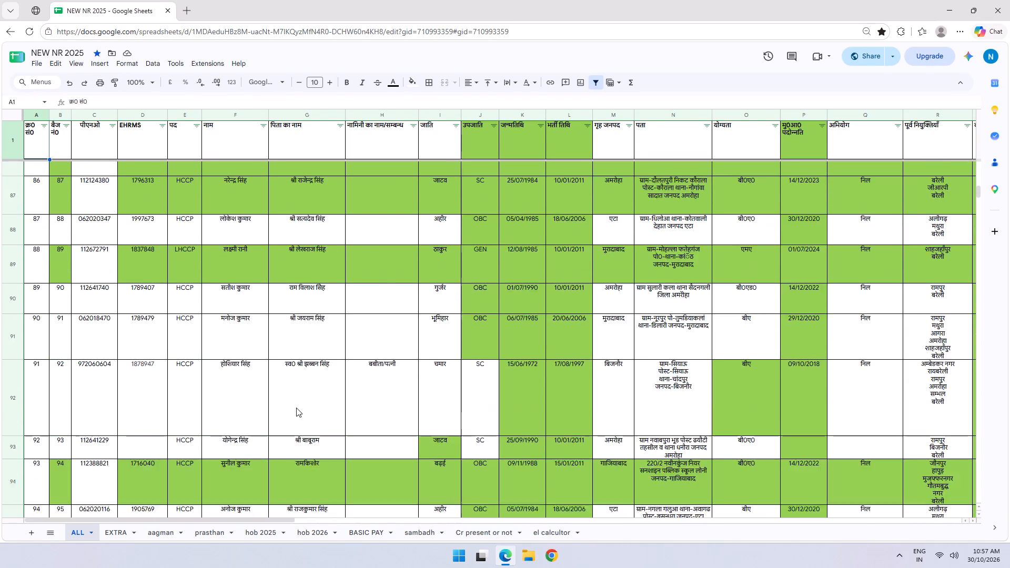
{"action": "scroll", "coordinate": [296, 408], "scroll_direction": "down", "scroll_amount": 18}
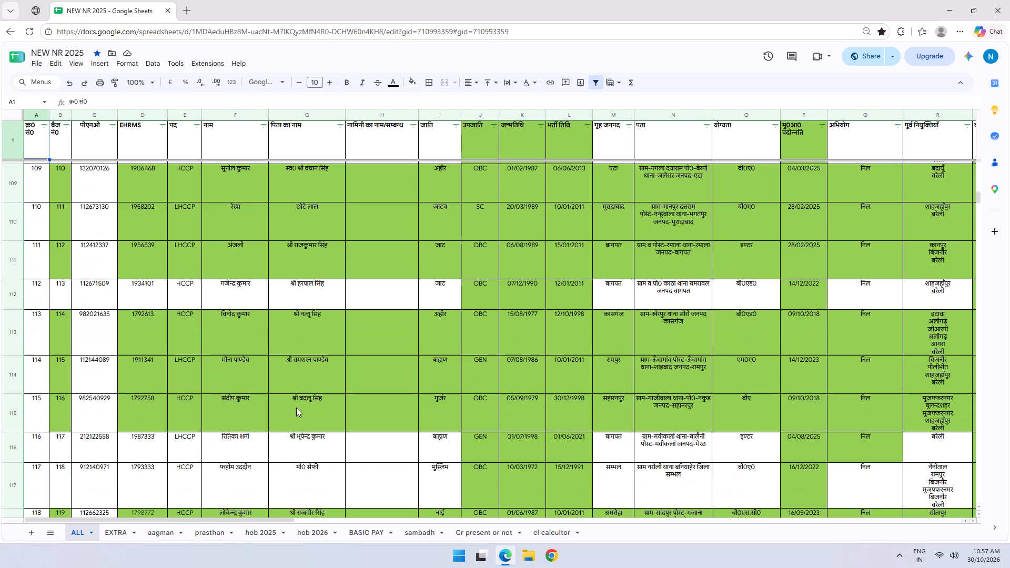
{"action": "scroll", "coordinate": [296, 408], "scroll_direction": "down", "scroll_amount": 20}
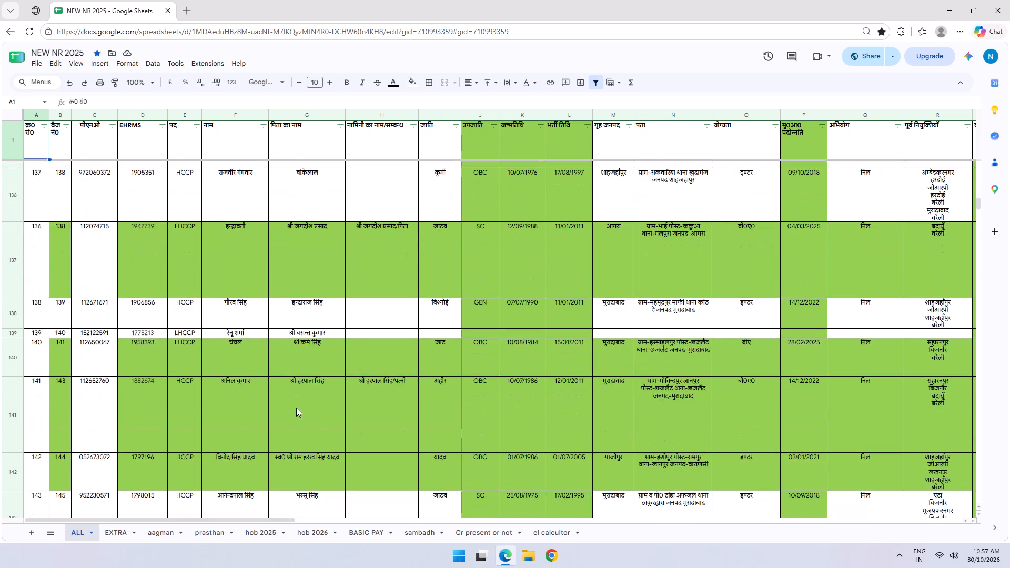
{"action": "scroll", "coordinate": [296, 408], "scroll_direction": "down", "scroll_amount": 10}
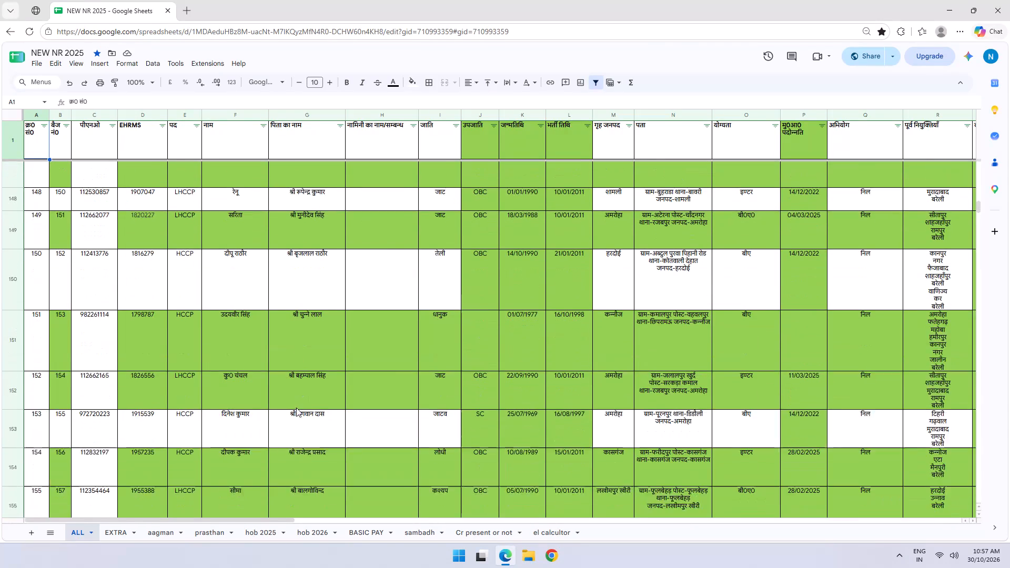
{"action": "scroll", "coordinate": [296, 408], "scroll_direction": "down", "scroll_amount": 2}
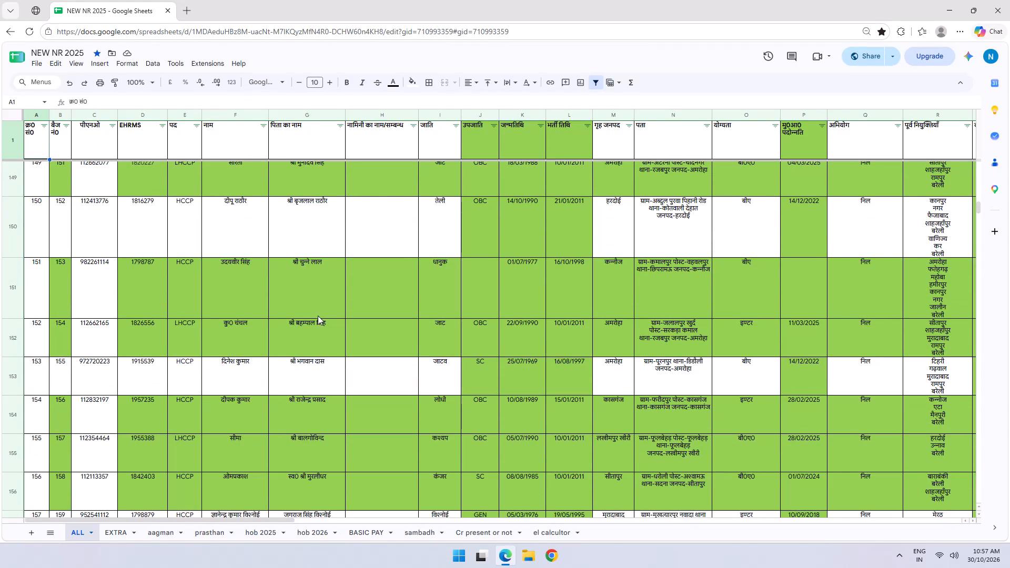
{"action": "scroll", "coordinate": [243, 359], "scroll_direction": "down", "scroll_amount": 16}
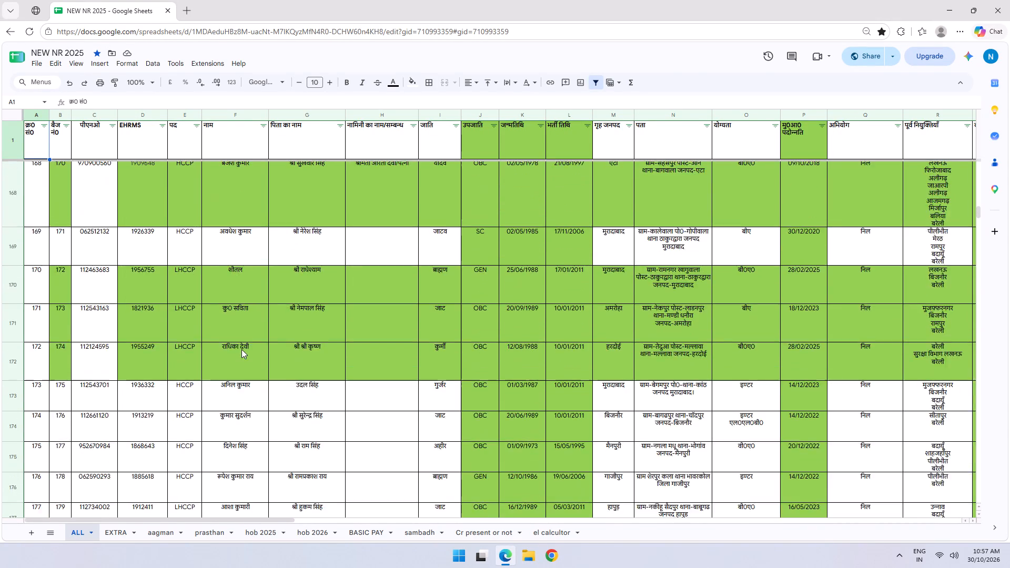
{"action": "scroll", "coordinate": [241, 349], "scroll_direction": "down", "scroll_amount": 19}
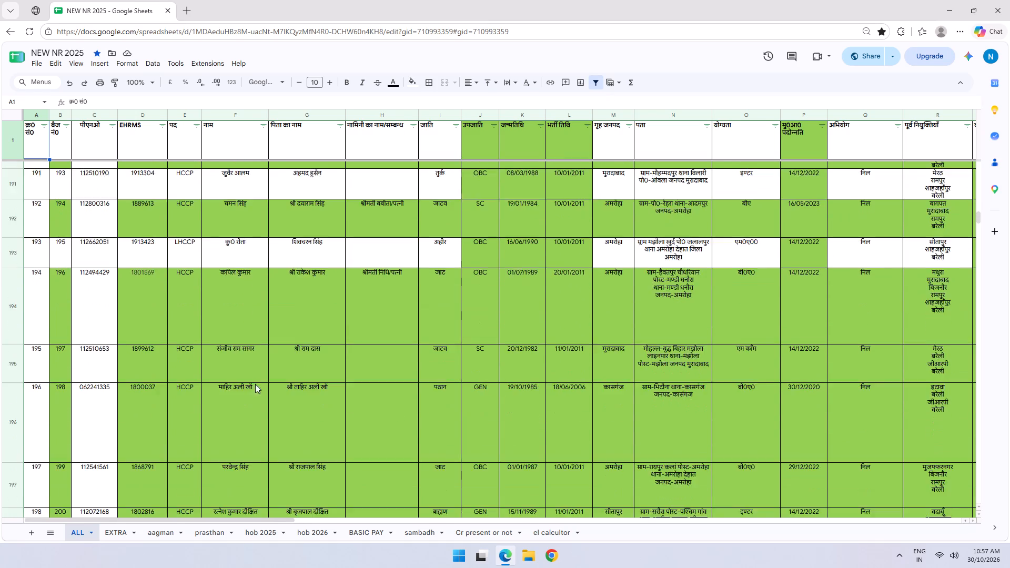
{"action": "scroll", "coordinate": [255, 384], "scroll_direction": "down", "scroll_amount": 5}
{"action": "scroll", "coordinate": [125, 400], "scroll_direction": "down", "scroll_amount": 5}
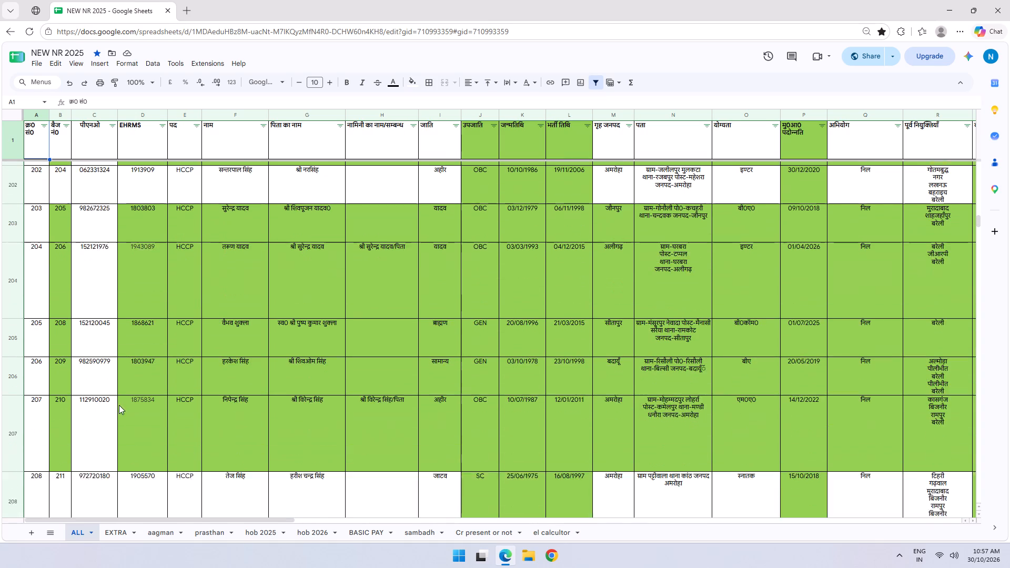
{"action": "scroll", "coordinate": [119, 405], "scroll_direction": "down", "scroll_amount": 2}
{"action": "scroll", "coordinate": [88, 411], "scroll_direction": "up", "scroll_amount": 13}
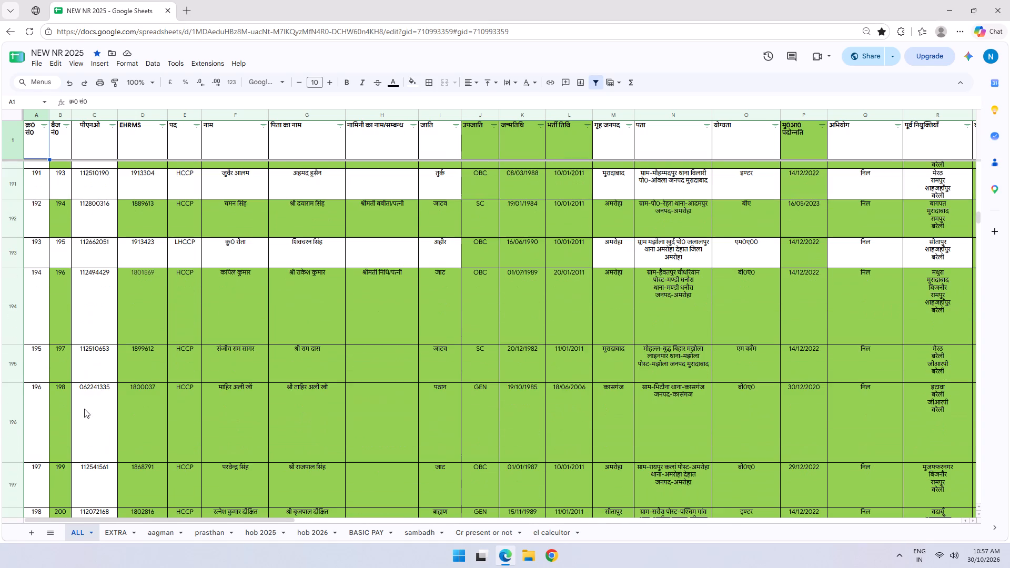
{"action": "scroll", "coordinate": [32, 301], "scroll_direction": "up", "scroll_amount": 4}
{"action": "scroll", "coordinate": [32, 300], "scroll_direction": "down", "scroll_amount": 1}
{"action": "scroll", "coordinate": [32, 300], "scroll_direction": "up", "scroll_amount": 1}
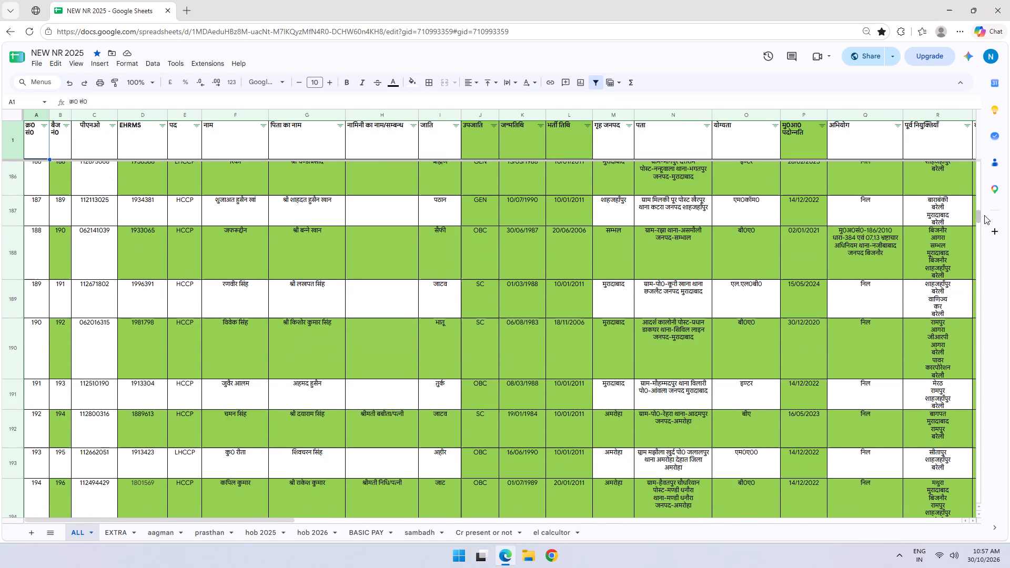
Clear all serial numbers in column A of the ALL sheet, from A2 down to A1267.
{"action": "left_click_drag", "start_coordinate": [977, 217], "coordinate": [978, 125]}
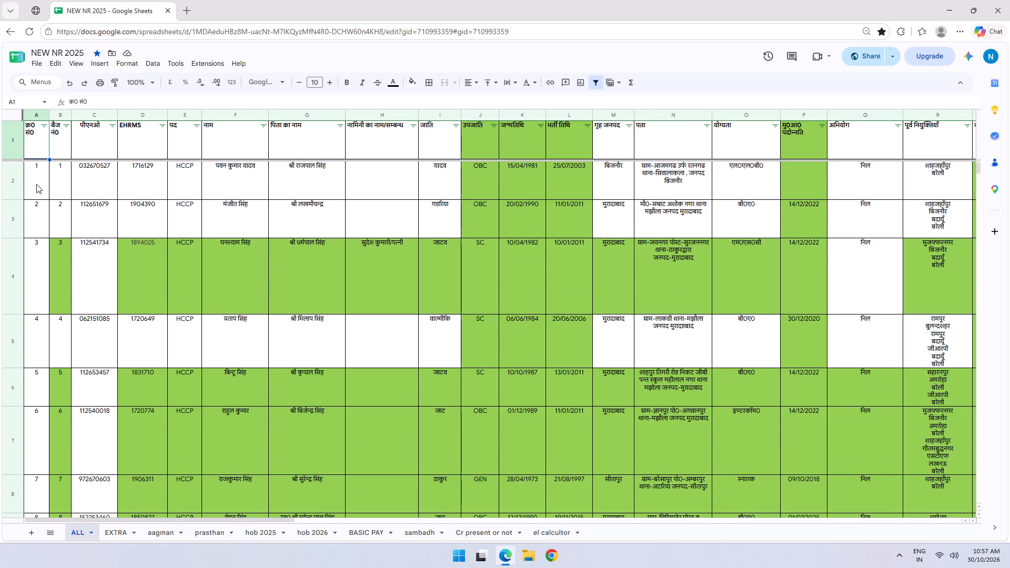
{"action": "left_click", "coordinate": [37, 178]}
{"action": "key", "text": "ctrl+shift+Down"}
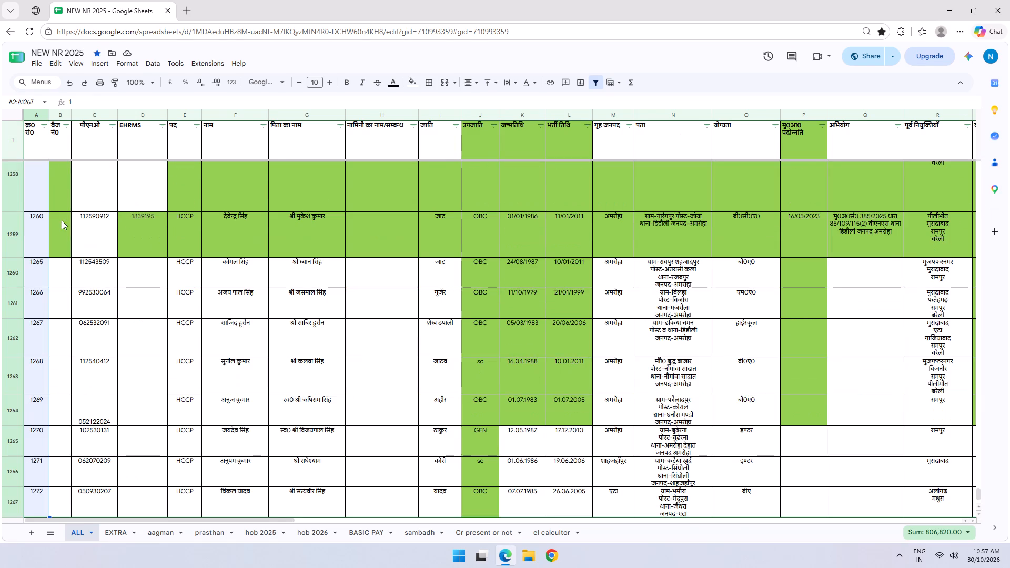
{"action": "scroll", "coordinate": [8, 274], "scroll_direction": "down", "scroll_amount": 2}
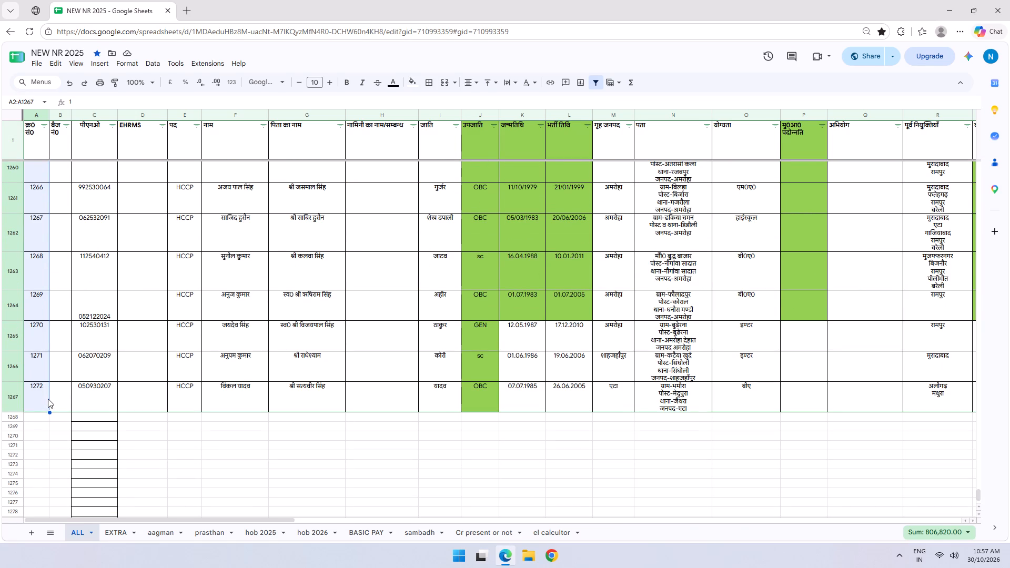
{"action": "scroll", "coordinate": [46, 399], "scroll_direction": "up", "scroll_amount": 5}
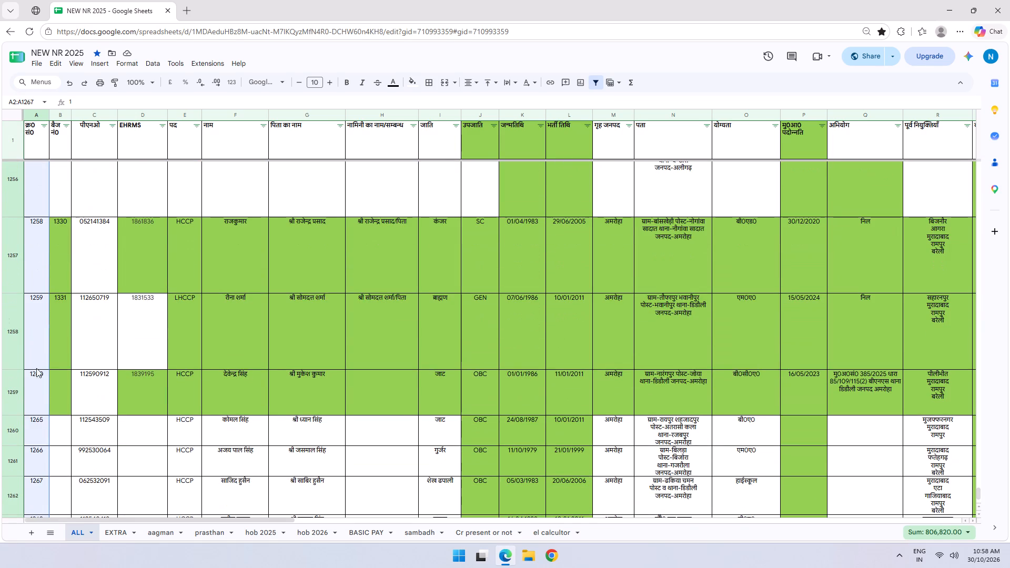
{"action": "scroll", "coordinate": [40, 347], "scroll_direction": "up", "scroll_amount": 1}
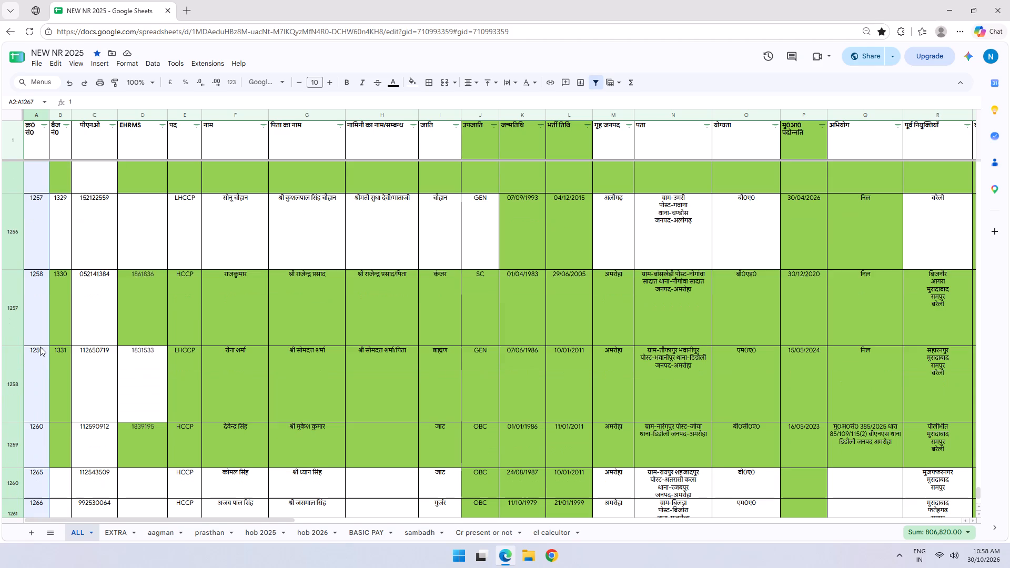
{"action": "key", "text": "Delete"}
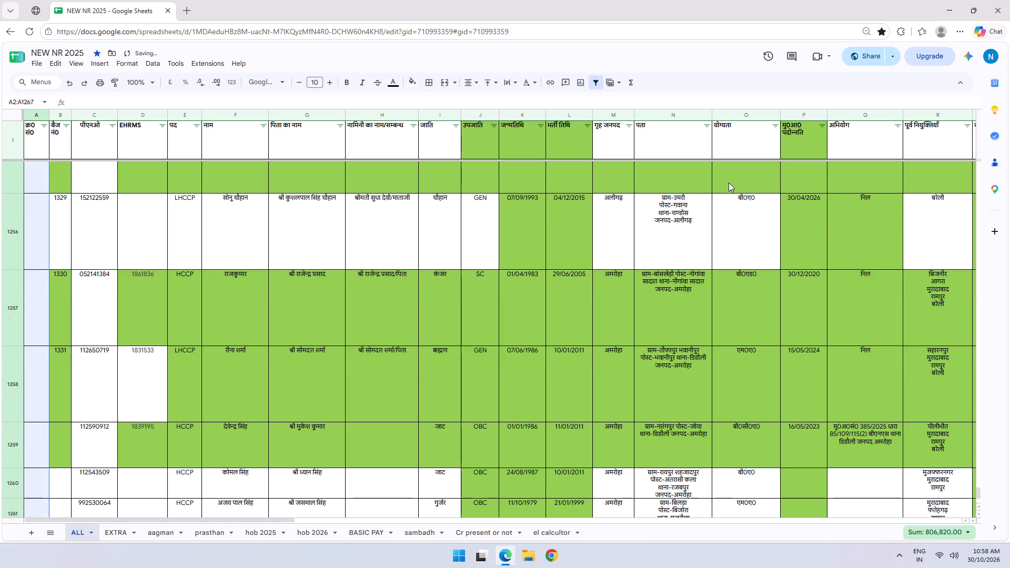
Enter the starting serial numbers 1 in A2 and 2 in A3.
{"action": "left_click_drag", "start_coordinate": [978, 491], "coordinate": [973, 390]}
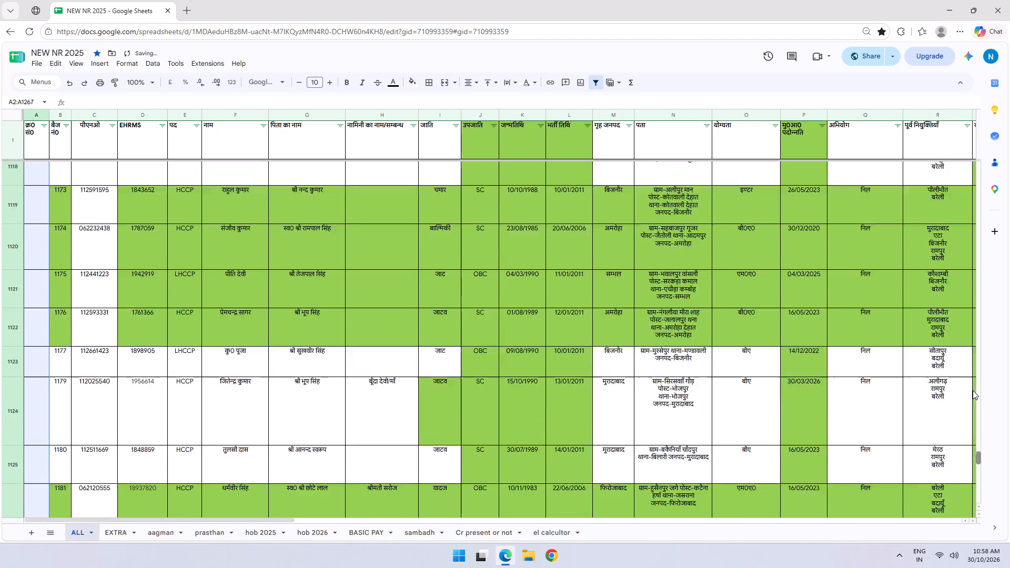
{"action": "left_click_drag", "start_coordinate": [973, 390], "coordinate": [973, 129]}
{"action": "left_click", "coordinate": [33, 173]}
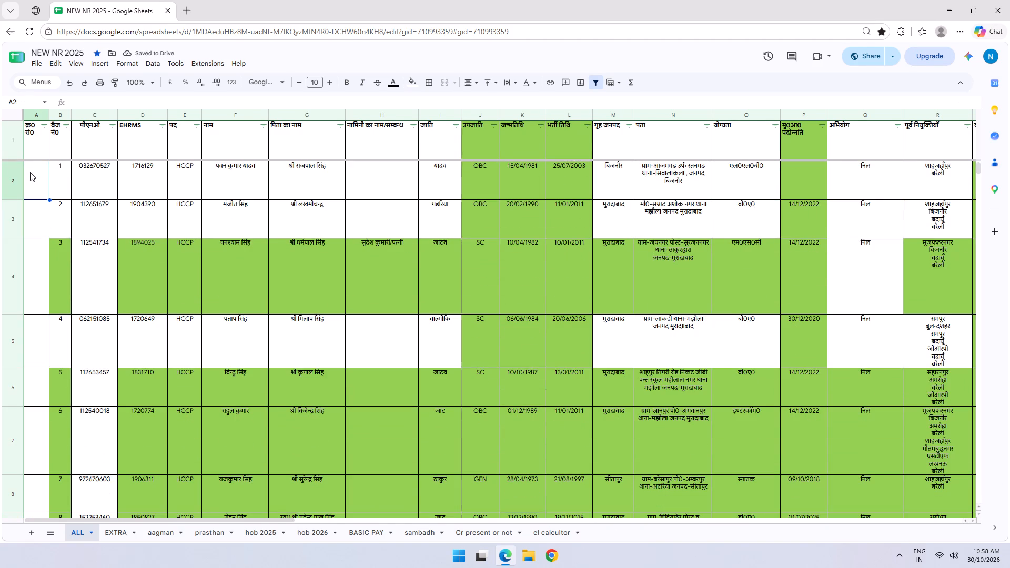
{"action": "key", "text": "1"}
{"action": "key", "text": "Return"}
{"action": "key", "text": "2"}
{"action": "key", "text": "Return"}
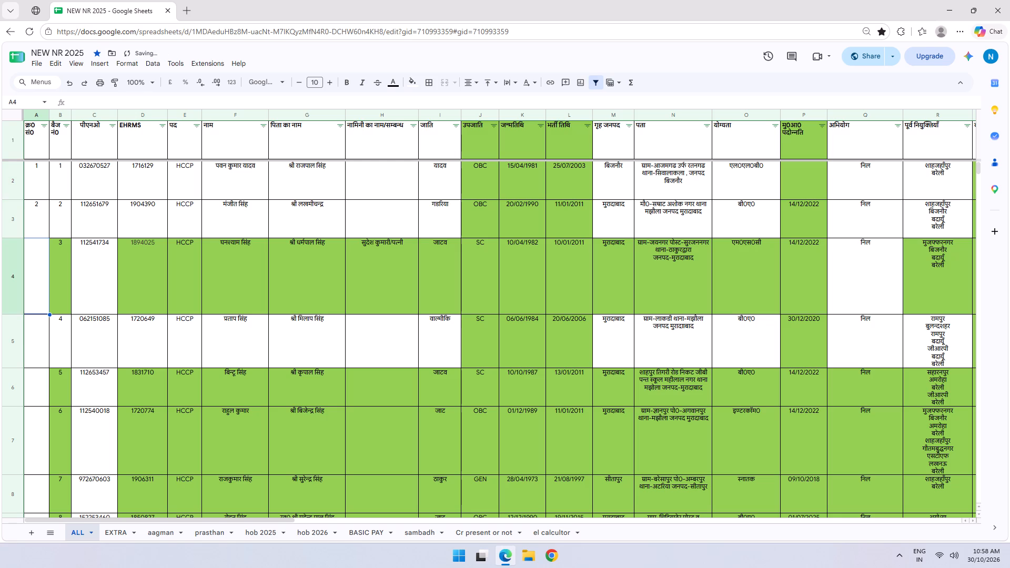
Autofill the serial number series from A2:A3 down column A for the remaining personnel rows.
{"action": "left_click_drag", "start_coordinate": [35, 181], "coordinate": [31, 246]}
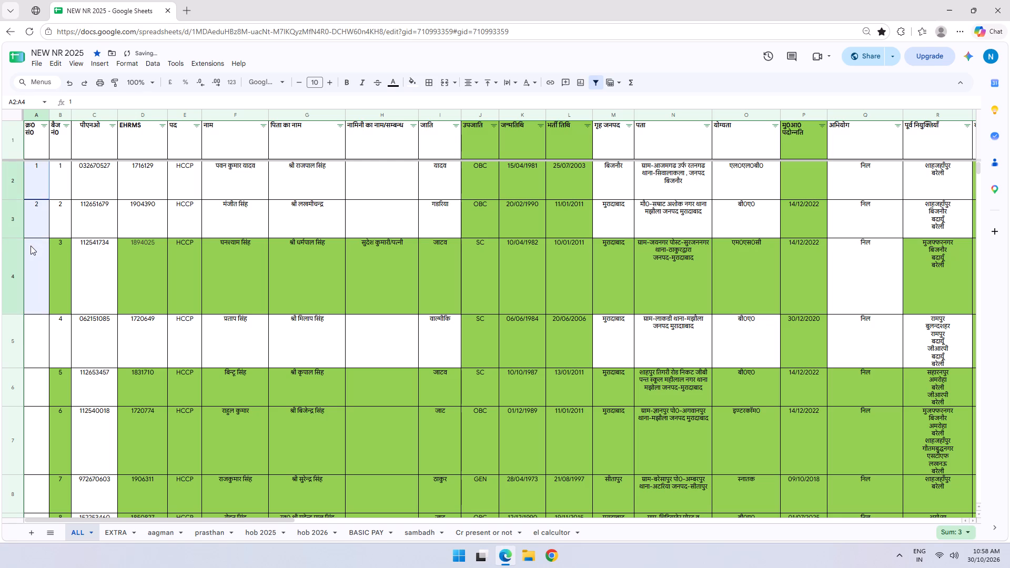
{"action": "left_click_drag", "start_coordinate": [31, 246], "coordinate": [32, 228]}
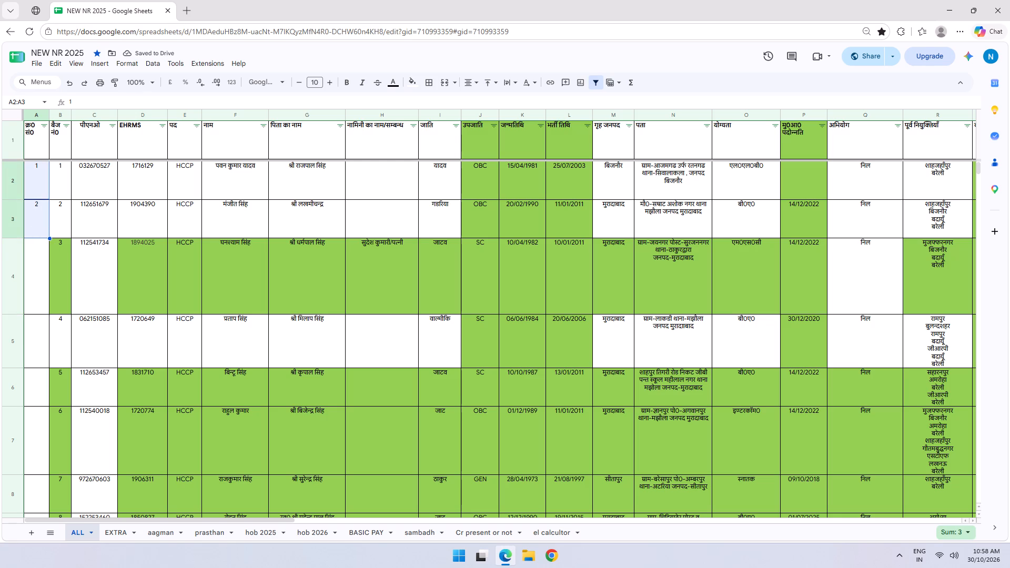
{"action": "double_click", "coordinate": [49, 237]}
Examine the last personnel rows of the ALL sheet, checking where the serial and badge numbers end in columns A and B.
{"action": "left_click", "coordinate": [54, 222]}
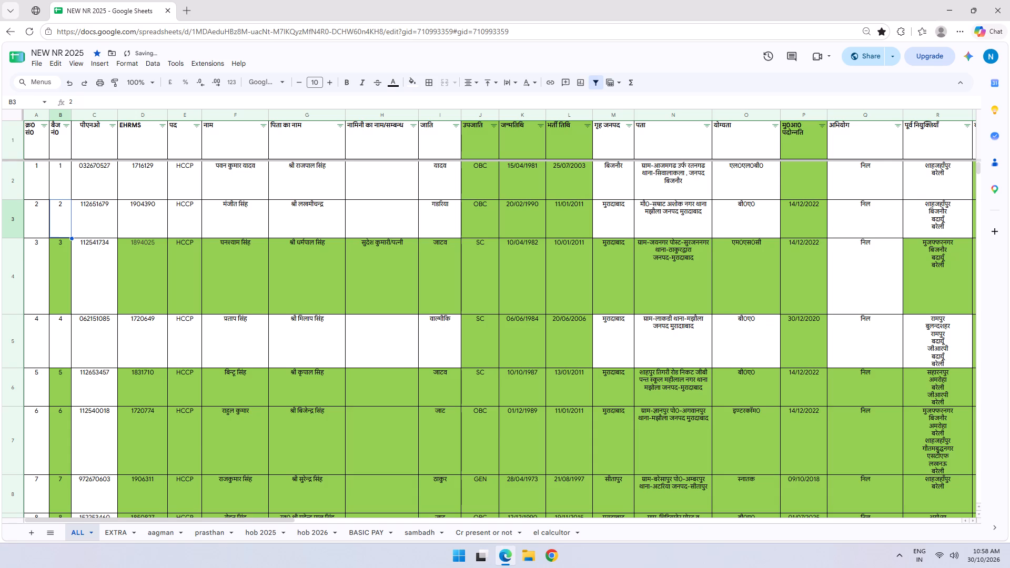
{"action": "key", "text": "ctrl+shift+Down"}
{"action": "scroll", "coordinate": [80, 228], "scroll_direction": "down", "scroll_amount": 2}
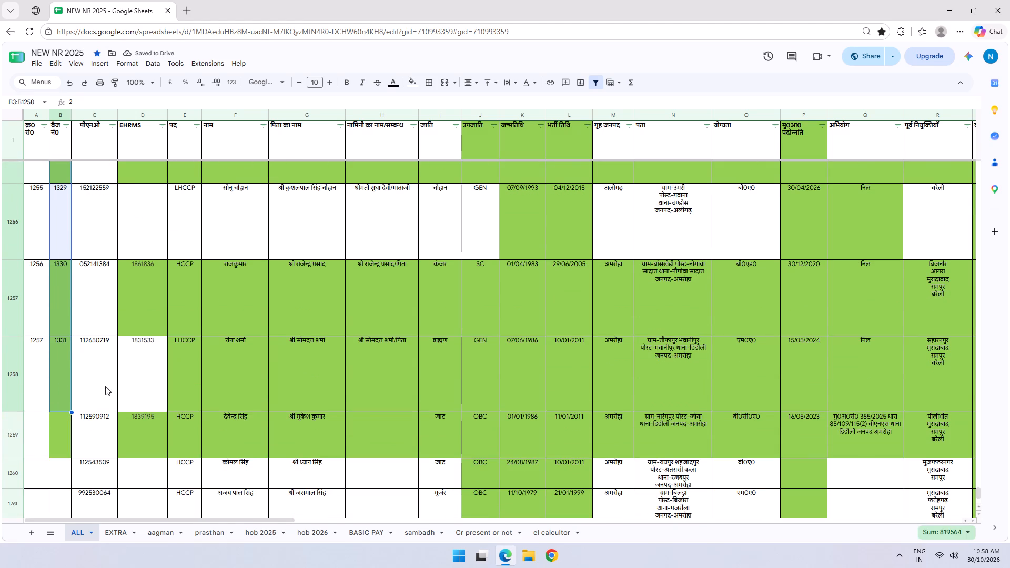
{"action": "scroll", "coordinate": [147, 434], "scroll_direction": "down", "scroll_amount": 1}
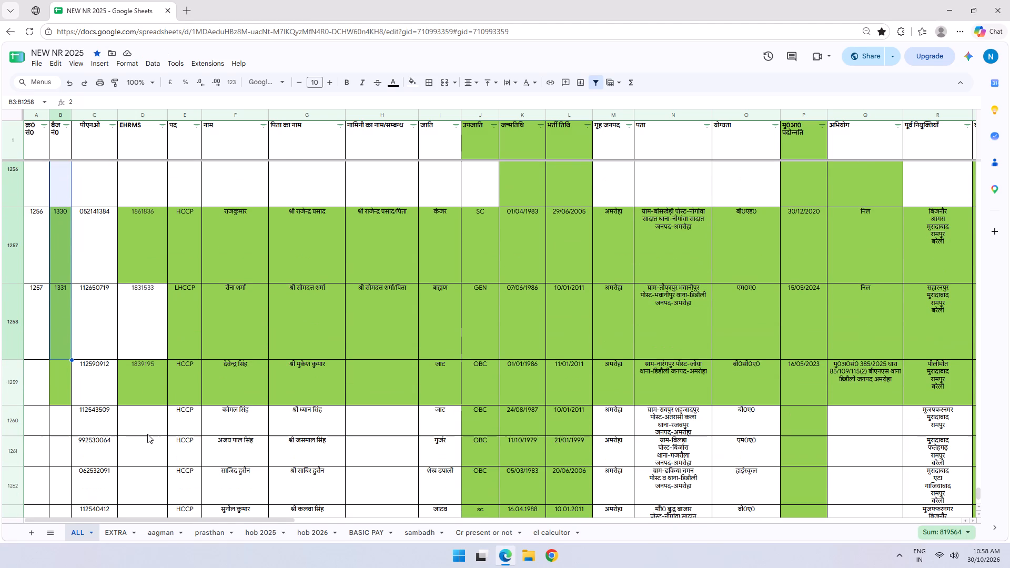
{"action": "scroll", "coordinate": [90, 427], "scroll_direction": "down", "scroll_amount": 3}
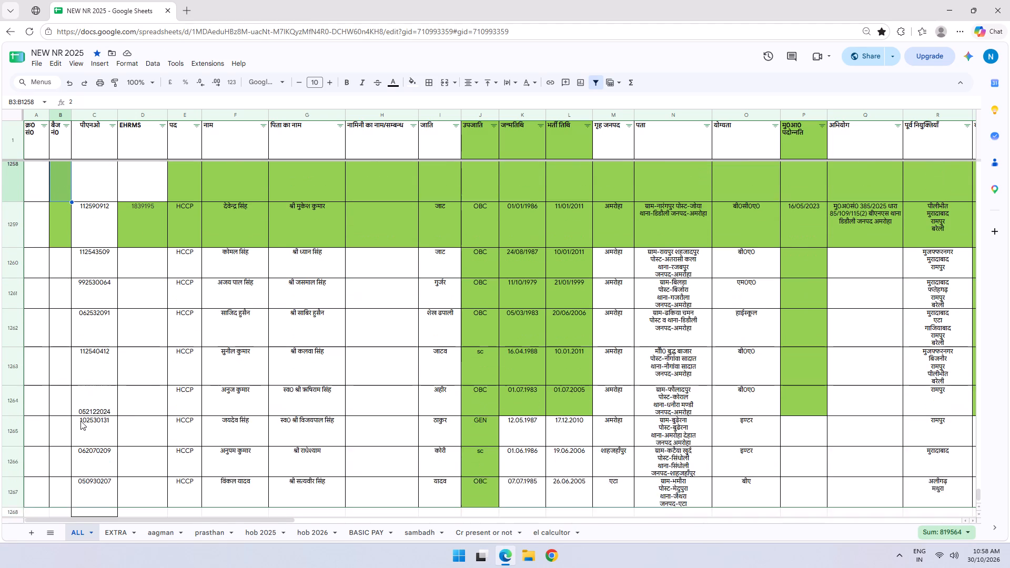
{"action": "scroll", "coordinate": [80, 421], "scroll_direction": "down", "scroll_amount": 1}
{"action": "scroll", "coordinate": [83, 418], "scroll_direction": "up", "scroll_amount": 1}
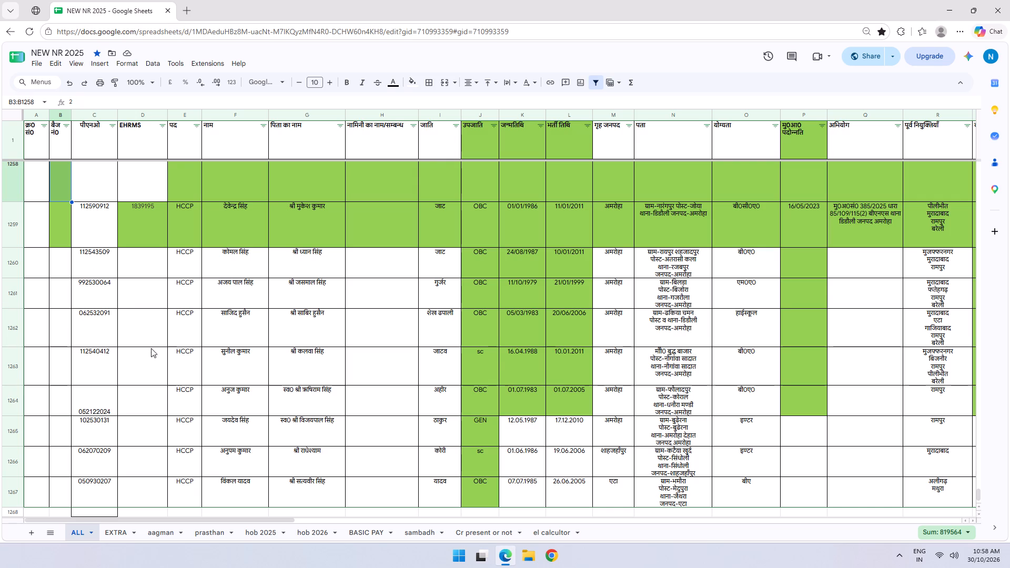
{"action": "scroll", "coordinate": [113, 460], "scroll_direction": "down", "scroll_amount": 1}
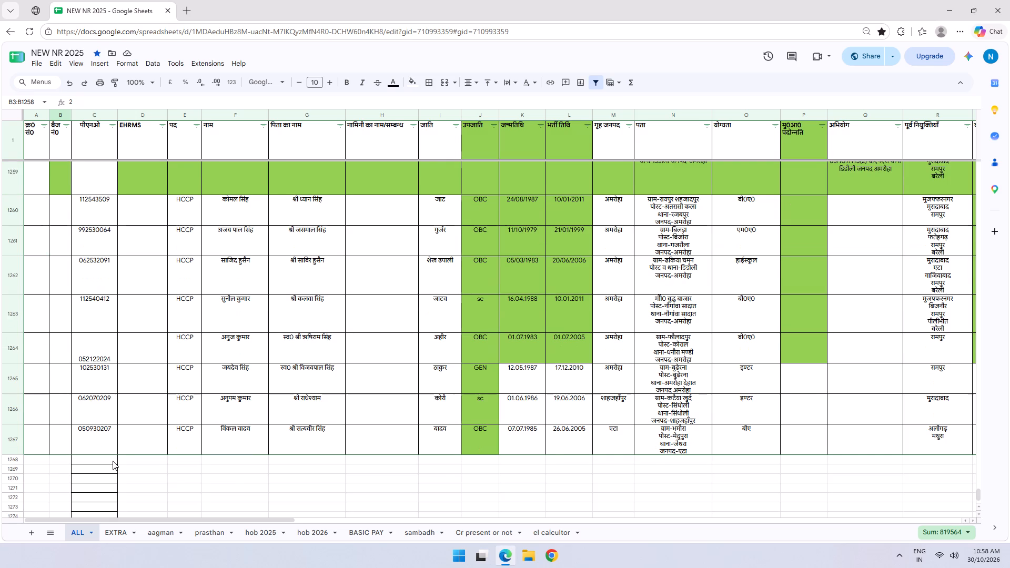
{"action": "scroll", "coordinate": [110, 460], "scroll_direction": "up", "scroll_amount": 2}
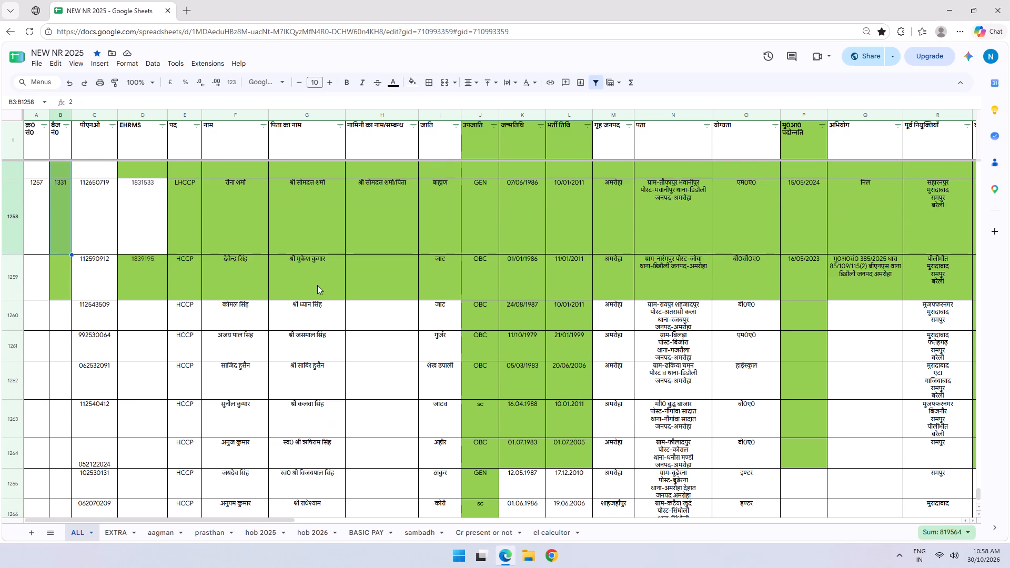
{"action": "scroll", "coordinate": [127, 315], "scroll_direction": "up", "scroll_amount": 1}
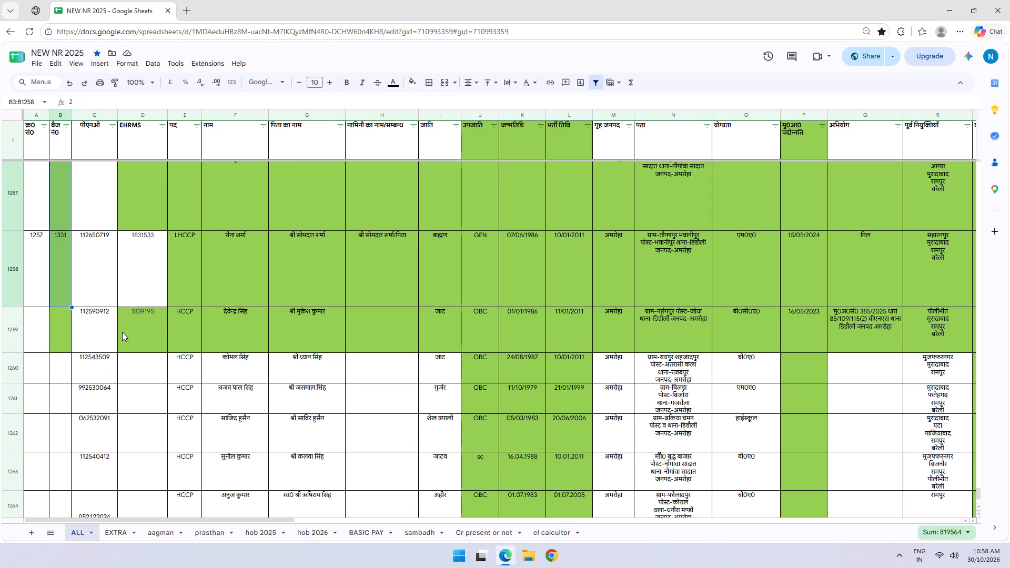
{"action": "scroll", "coordinate": [117, 325], "scroll_direction": "up", "scroll_amount": 1}
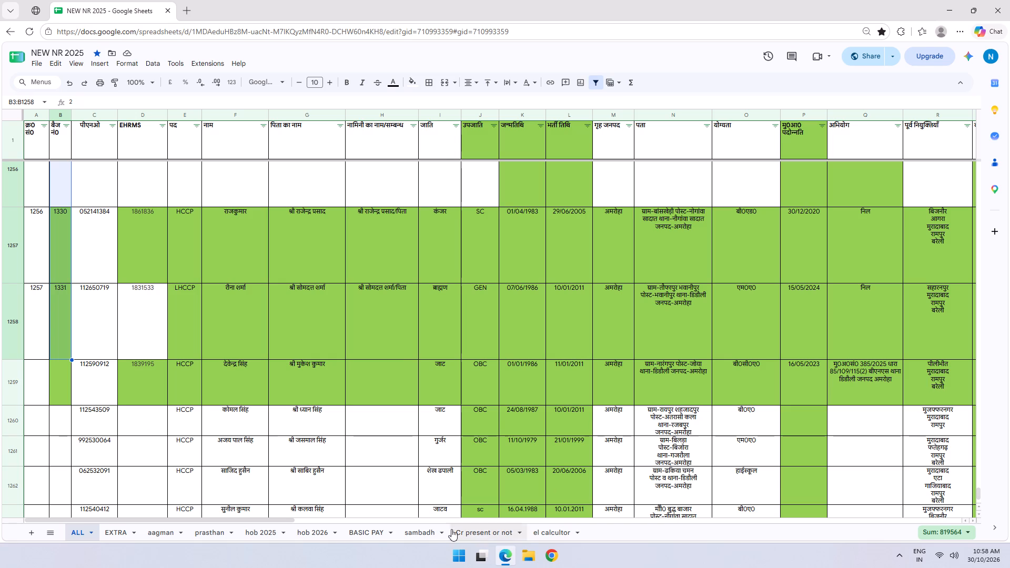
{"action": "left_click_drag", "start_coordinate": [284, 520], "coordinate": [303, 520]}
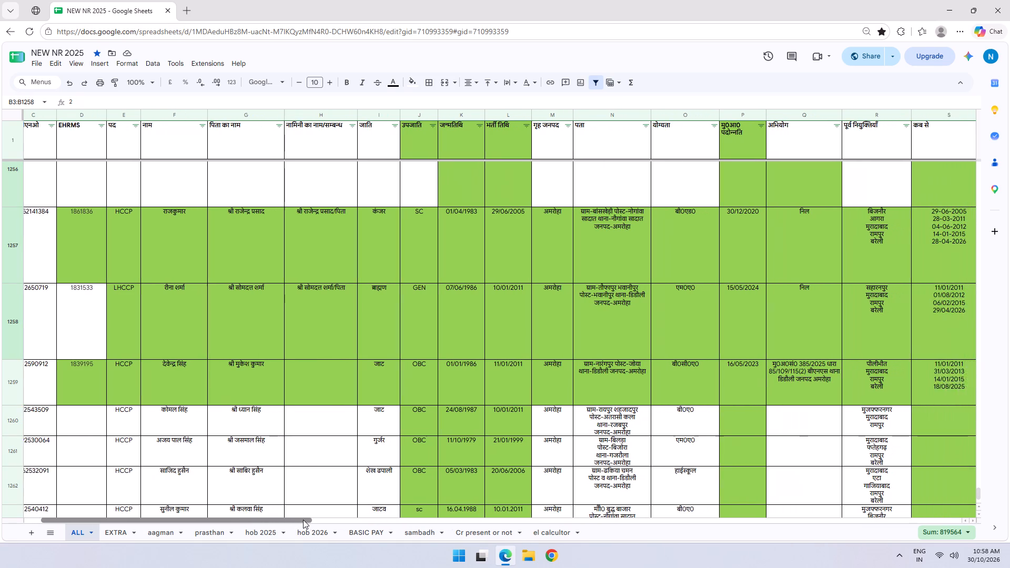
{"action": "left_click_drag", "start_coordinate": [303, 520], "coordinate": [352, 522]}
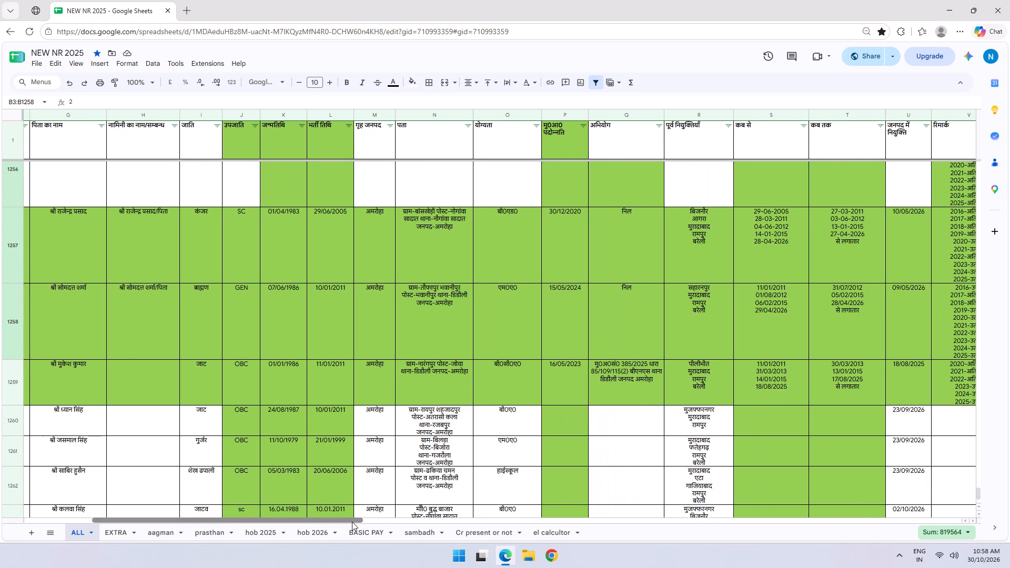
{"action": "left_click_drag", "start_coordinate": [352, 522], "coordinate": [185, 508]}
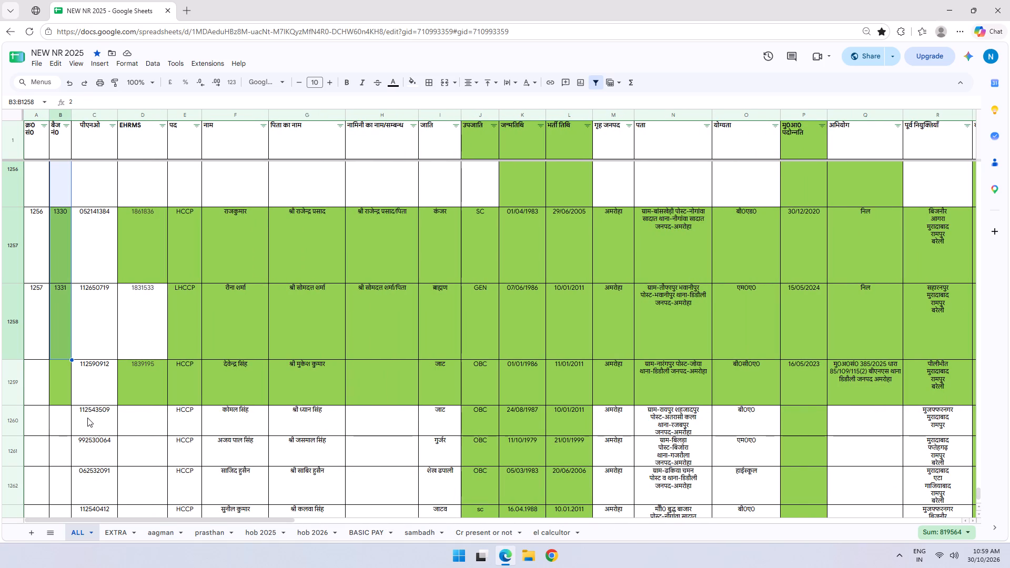
Copy the PNO, EHRMS, post, name and father's name cells of the last personnel rows, C1260:G1267, in the ALL sheet.
{"action": "left_click_drag", "start_coordinate": [87, 418], "coordinate": [306, 567]}
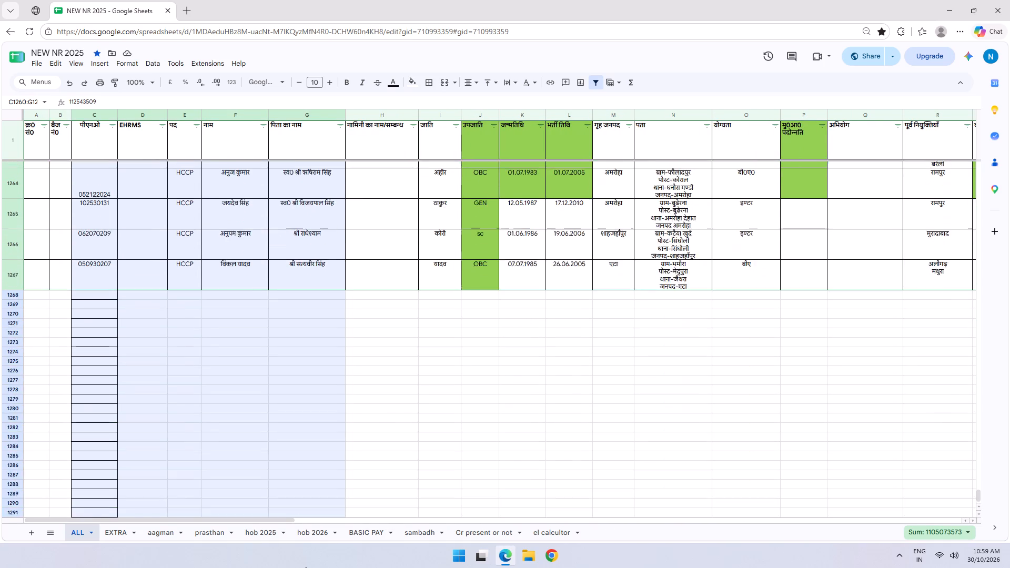
{"action": "left_click_drag", "start_coordinate": [306, 567], "coordinate": [297, 226]}
{"action": "scroll", "coordinate": [155, 280], "scroll_direction": "up", "scroll_amount": 3}
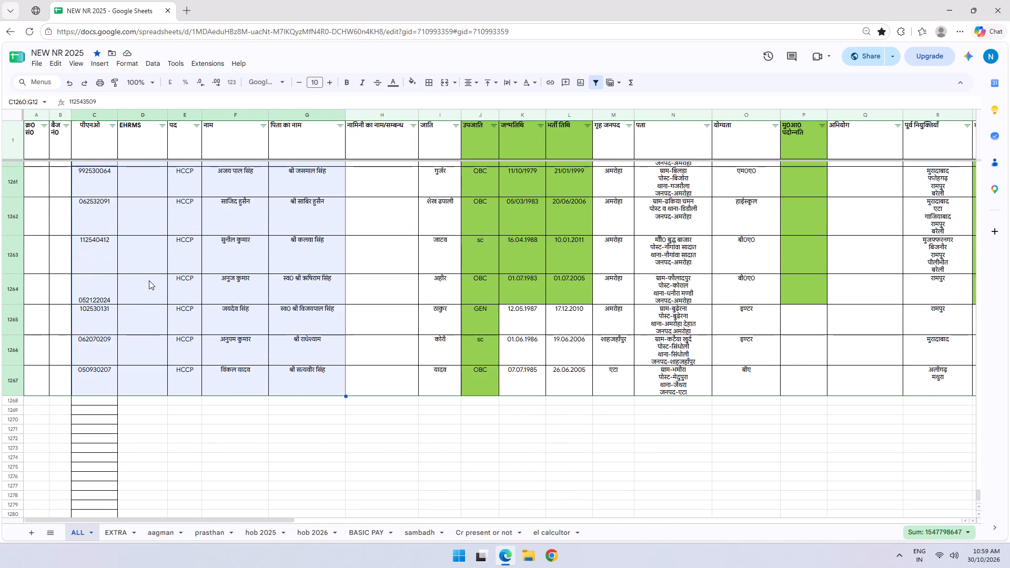
{"action": "scroll", "coordinate": [149, 280], "scroll_direction": "up", "scroll_amount": 2}
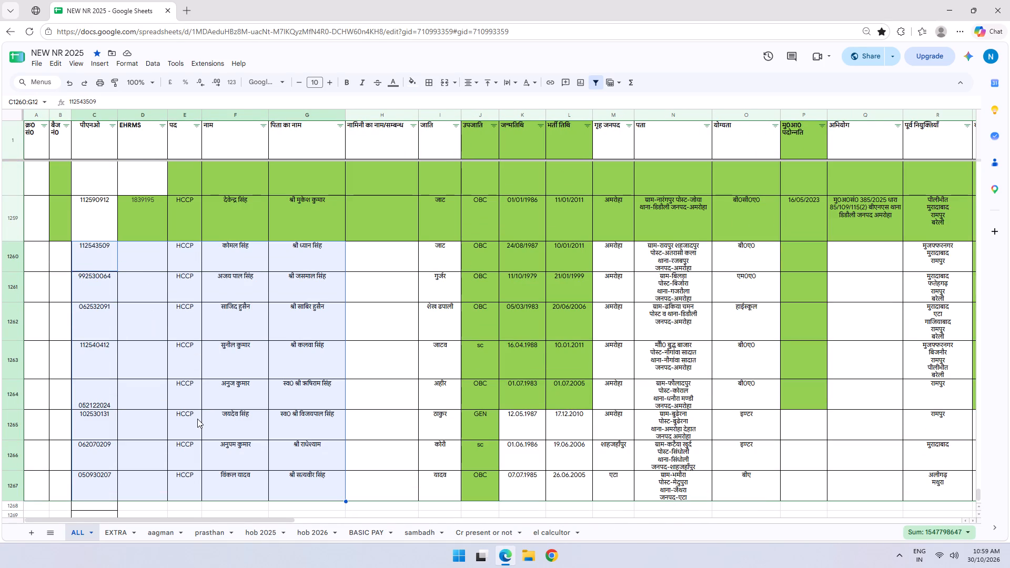
{"action": "key", "text": "ctrl+c"}
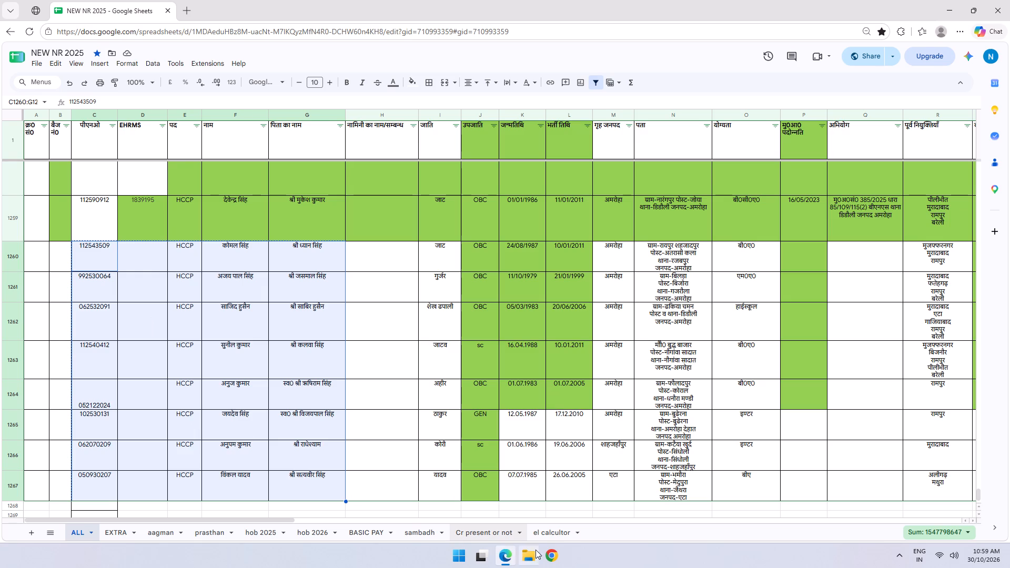
Open a Google Chrome window.
{"action": "left_click", "coordinate": [555, 556]}
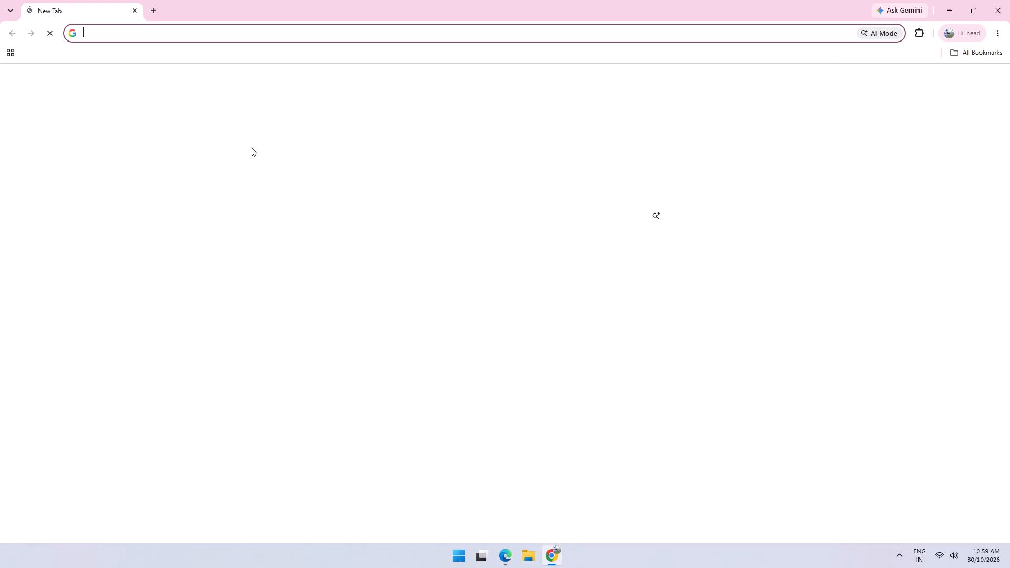
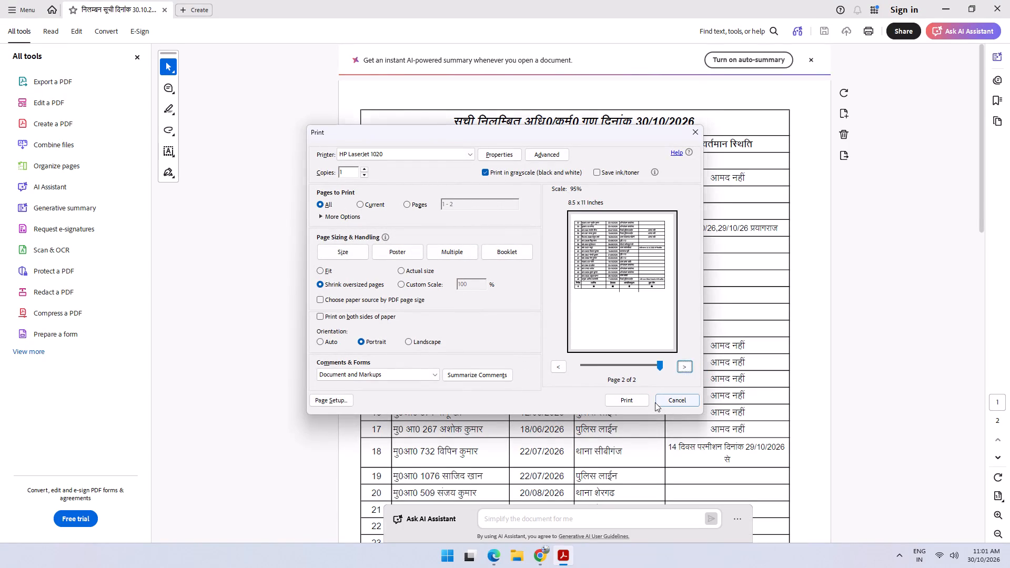
Print one grayscale portrait copy of all pages of the suspension list dated 30/10/2026 on the HP LaserJet 1020.
{"action": "left_click", "coordinate": [632, 402]}
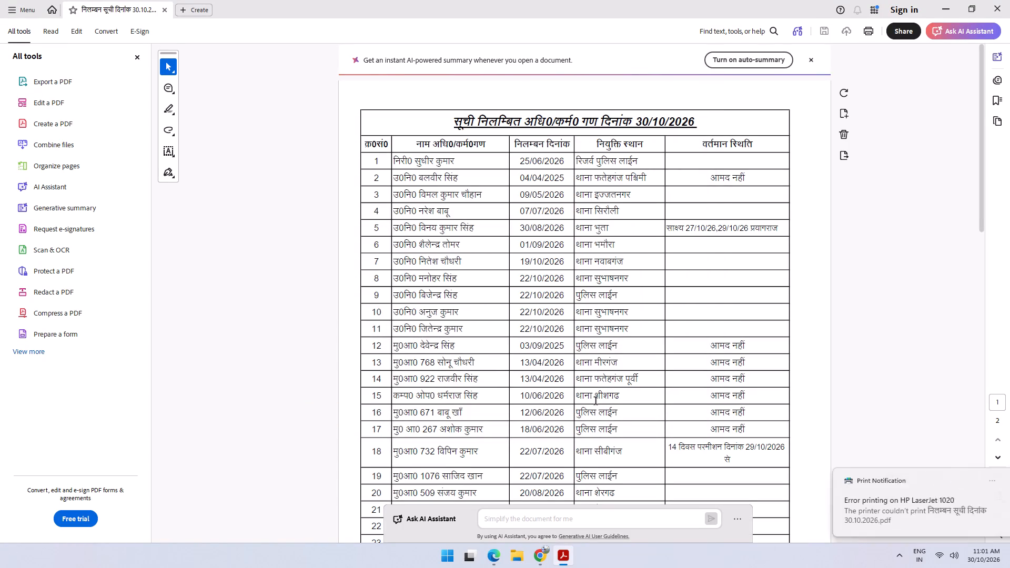
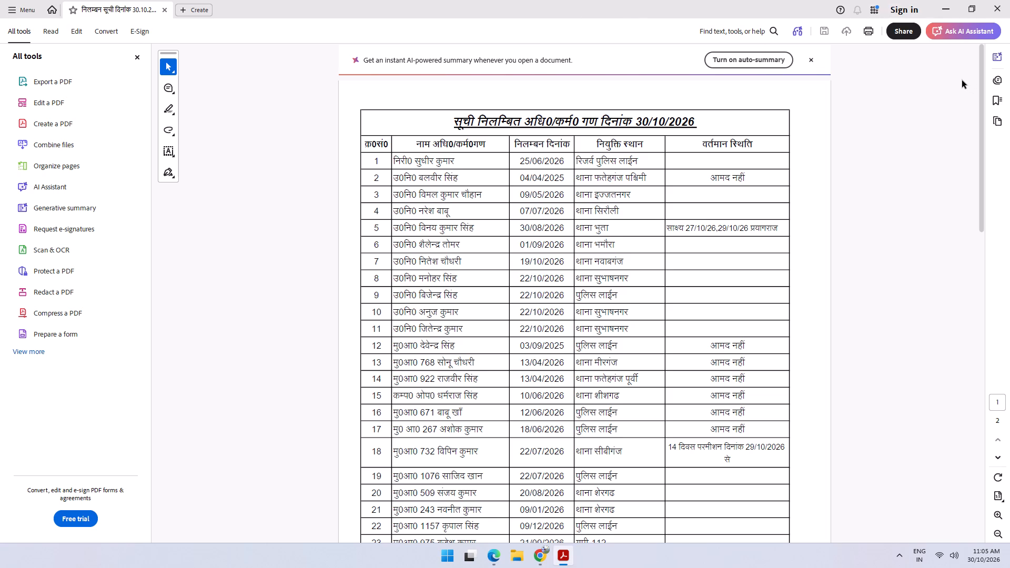
Close the PDF list of suspended personnel.
{"action": "left_click", "coordinate": [1006, 5]}
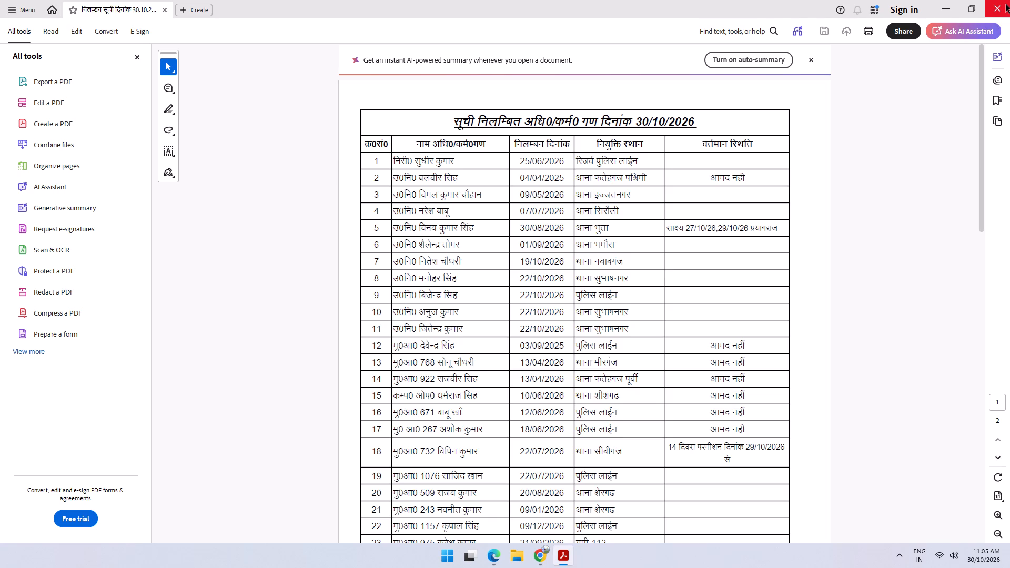
Search the ALL sheet of the NEW NR 2025 spreadsheet for 329.
{"action": "left_click", "coordinate": [184, 386]}
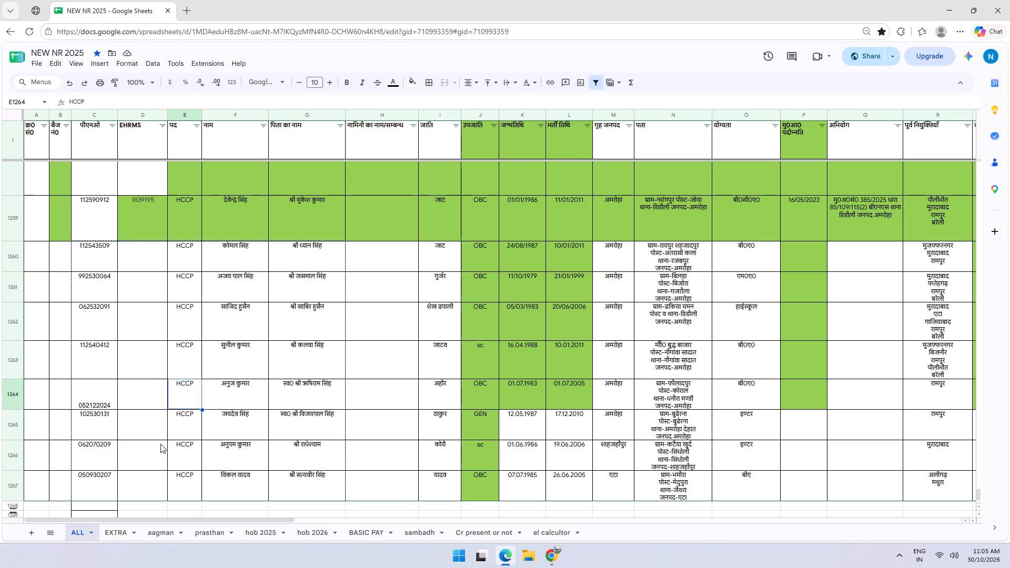
{"action": "key", "text": "ctrl+f"}
{"action": "type", "text": "329"}
{"action": "key", "text": "Return"}
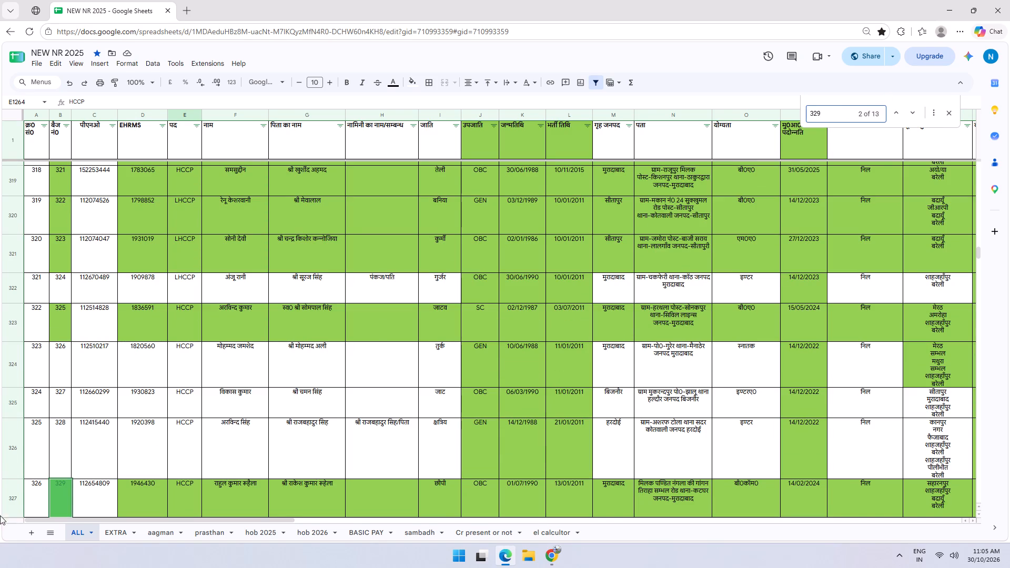
Examine the matching personnel record in row 327 across its columns, from the serial number through the service remarks and punishment entries.
{"action": "left_click", "coordinate": [84, 496]}
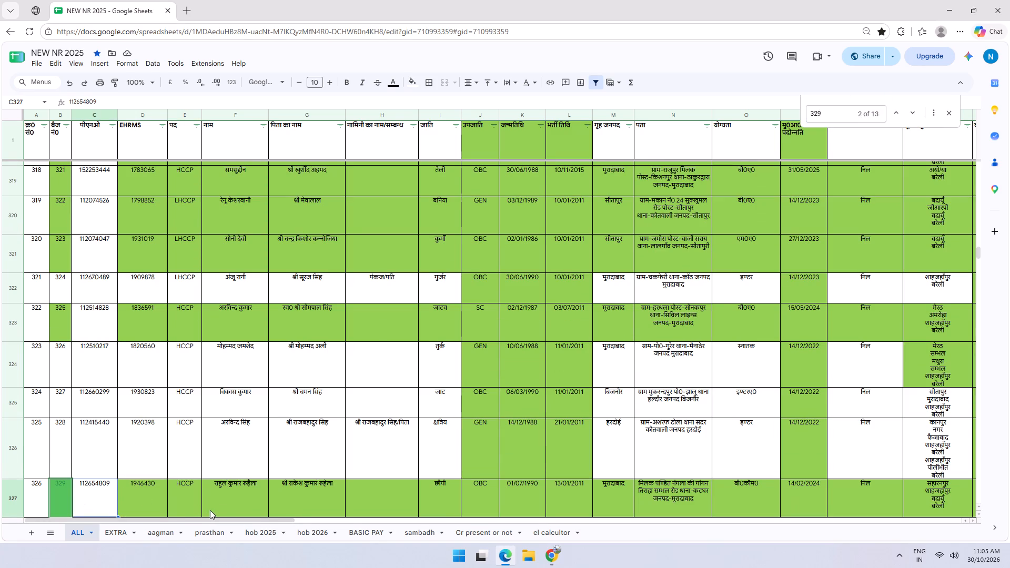
{"action": "left_click", "coordinate": [878, 512]}
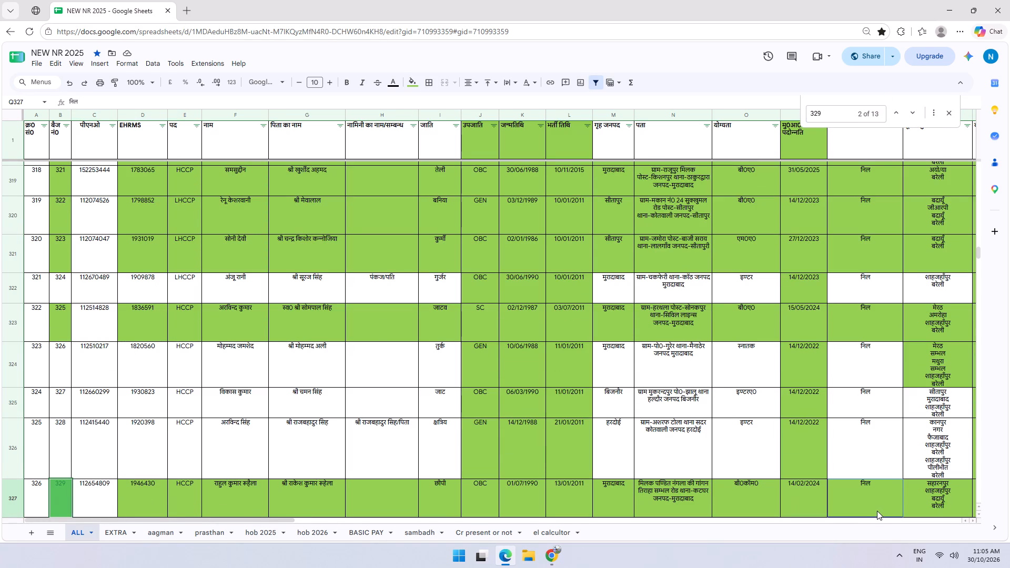
{"action": "key", "text": "Right"}
{"action": "key", "text": "Right"}
{"action": "key", "text": "Right"}
{"action": "key", "text": "Right"}
{"action": "key", "text": "Right"}
{"action": "key", "text": "Right"}
{"action": "key", "text": "Right"}
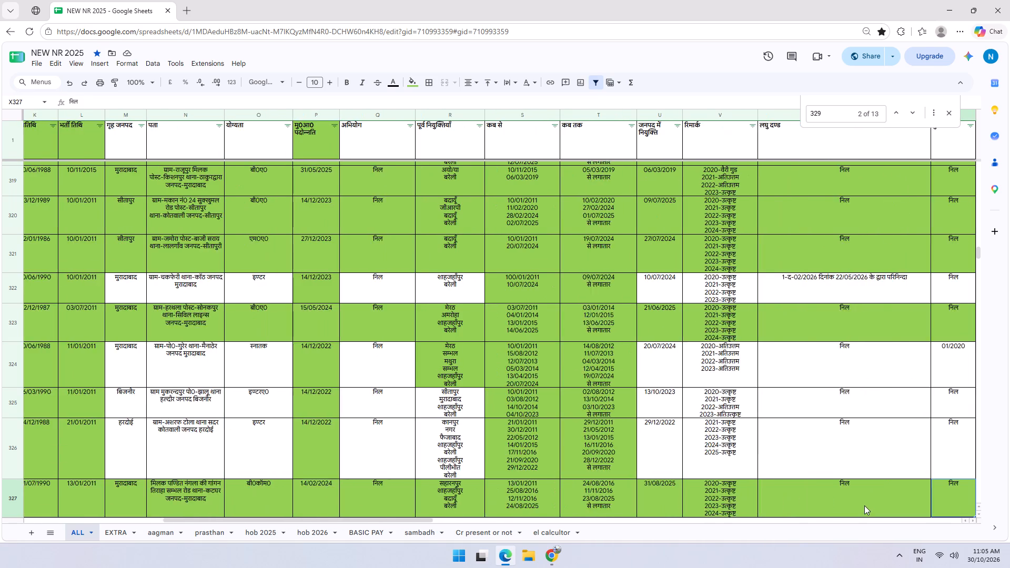
{"action": "key", "text": "Right"}
{"action": "key", "text": "Right"}
{"action": "key", "text": "Right"}
{"action": "key", "text": "Left"}
{"action": "key", "text": "Left"}
{"action": "key", "text": "Left"}
{"action": "key", "text": "Left"}
{"action": "key", "text": "Left"}
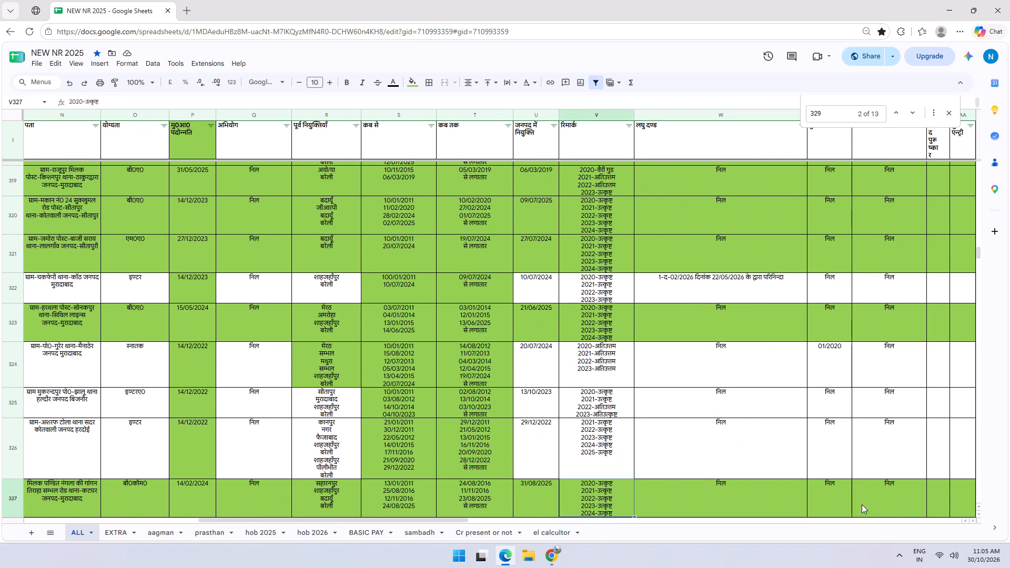
{"action": "key", "text": "Left"}
{"action": "key", "text": "Left"}
{"action": "key", "text": "Left"}
{"action": "key", "text": "Left"}
{"action": "key", "text": "Left"}
{"action": "key", "text": "Left"}
{"action": "key", "text": "Left"}
{"action": "key", "text": "Left"}
{"action": "key", "text": "Left"}
{"action": "key", "text": "Left"}
{"action": "key", "text": "Left"}
{"action": "key", "text": "Left"}
{"action": "key", "text": "Left"}
{"action": "key", "text": "Left"}
{"action": "key", "text": "Left"}
{"action": "key", "text": "Left"}
{"action": "key", "text": "Left"}
{"action": "key", "text": "Left"}
{"action": "key", "text": "Left"}
{"action": "key", "text": "Left"}
{"action": "key", "text": "Left"}
{"action": "key", "text": "Left"}
{"action": "key", "text": "Left"}
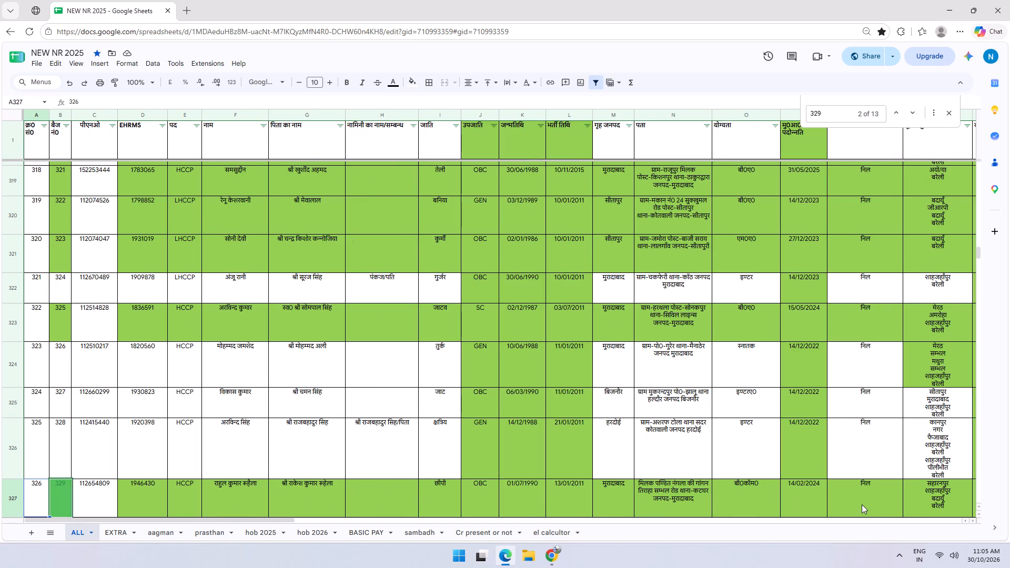
{"action": "key", "text": "Right"}
{"action": "key", "text": "Right"}
{"action": "key", "text": "Left"}
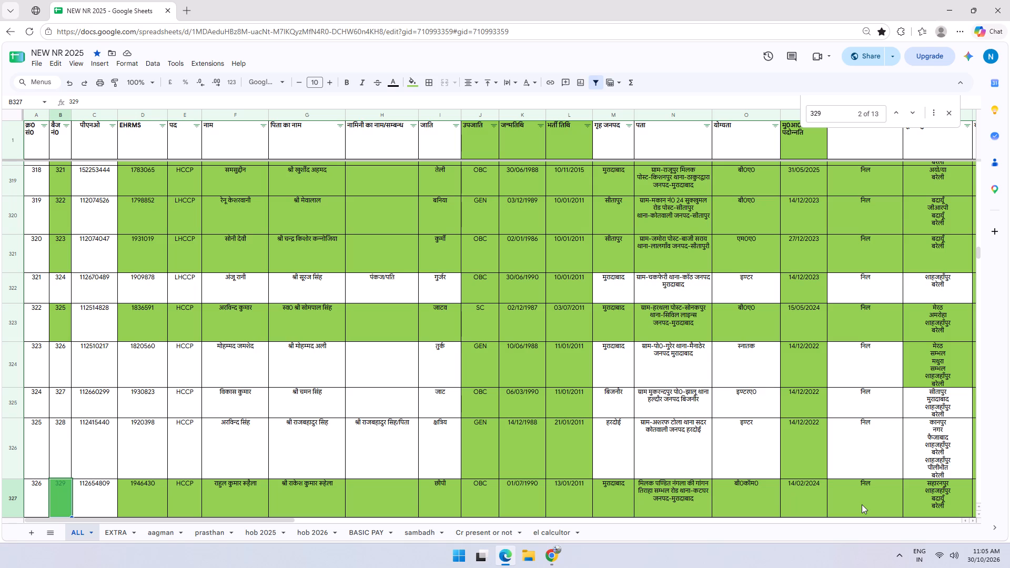
Review row 327's previous postings, from and to dates, district posting date and yearly remarks, together with its personal details.
{"action": "left_click", "coordinate": [820, 496]}
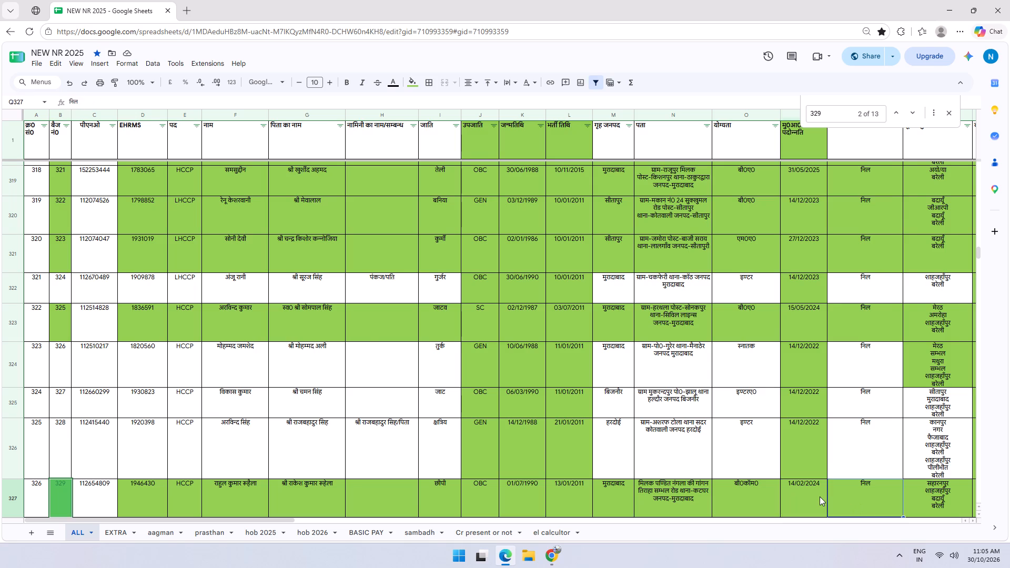
{"action": "key", "text": "Right"}
{"action": "key", "text": "Right"}
{"action": "key", "text": "Right"}
{"action": "key", "text": "Right"}
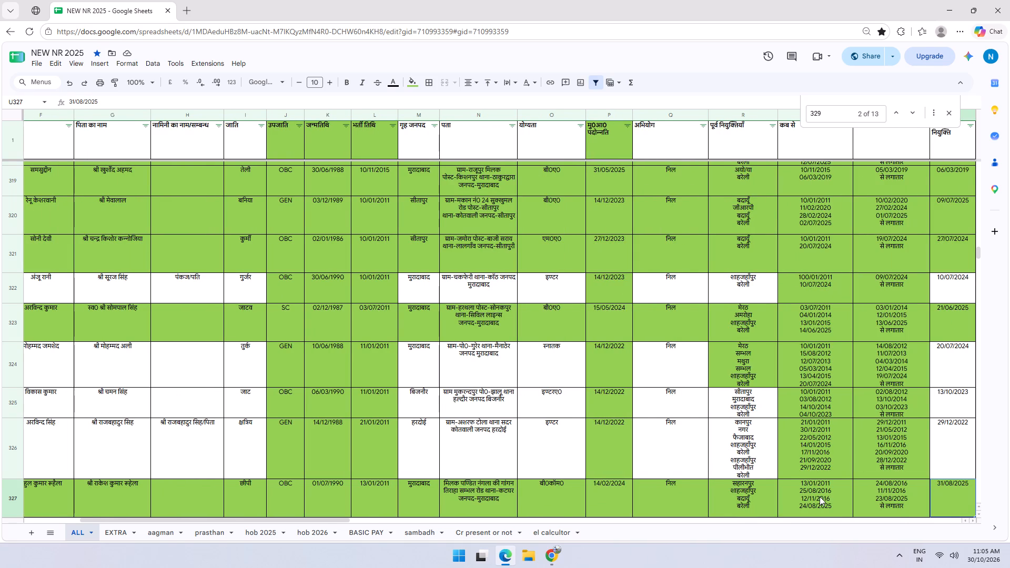
{"action": "key", "text": "Right"}
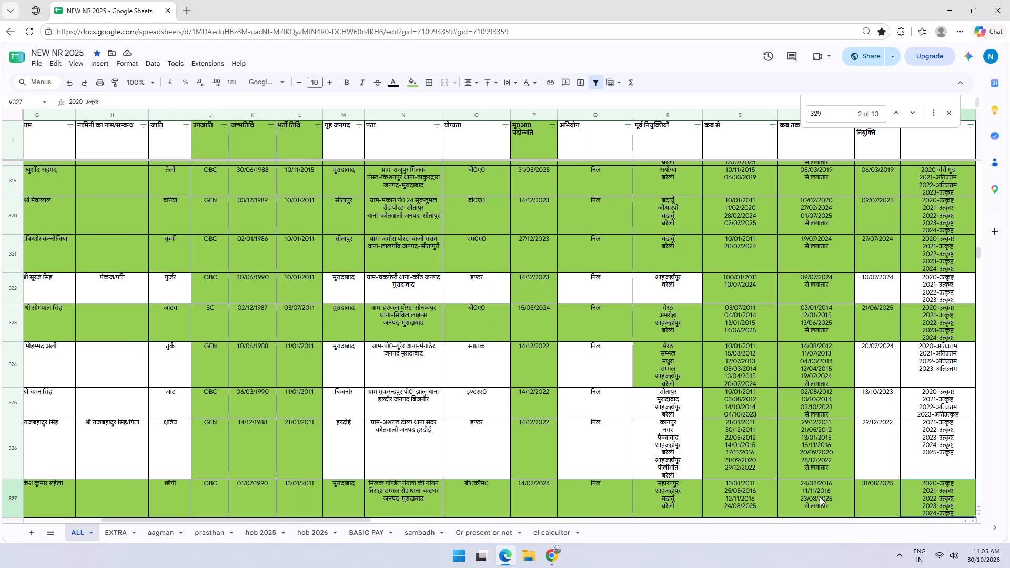
{"action": "key", "text": "Left"}
{"action": "key", "text": "Left"}
{"action": "key", "text": "Right"}
{"action": "key", "text": "Right"}
{"action": "key", "text": "Right"}
{"action": "key", "text": "Right"}
{"action": "key", "text": "Right"}
{"action": "key", "text": "Right"}
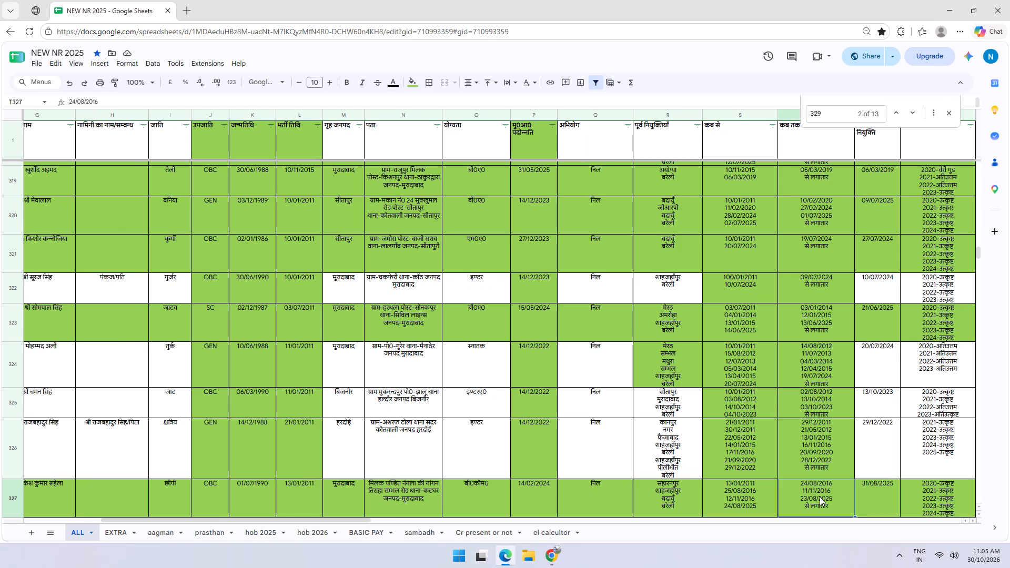
{"action": "key", "text": "Right"}
{"action": "key", "text": "Right"}
{"action": "key", "text": "Left"}
{"action": "key", "text": "Left"}
{"action": "key", "text": "Left"}
{"action": "key", "text": "Left"}
{"action": "key", "text": "Left"}
{"action": "key", "text": "Left"}
{"action": "key", "text": "Left"}
{"action": "key", "text": "Left"}
{"action": "key", "text": "Left"}
{"action": "key", "text": "Left"}
{"action": "key", "text": "Left"}
{"action": "key", "text": "Left"}
{"action": "key", "text": "Left"}
{"action": "key", "text": "Left"}
{"action": "key", "text": "Left"}
{"action": "key", "text": "Left"}
{"action": "key", "text": "Left"}
{"action": "key", "text": "Left"}
{"action": "key", "text": "Left"}
{"action": "key", "text": "Left"}
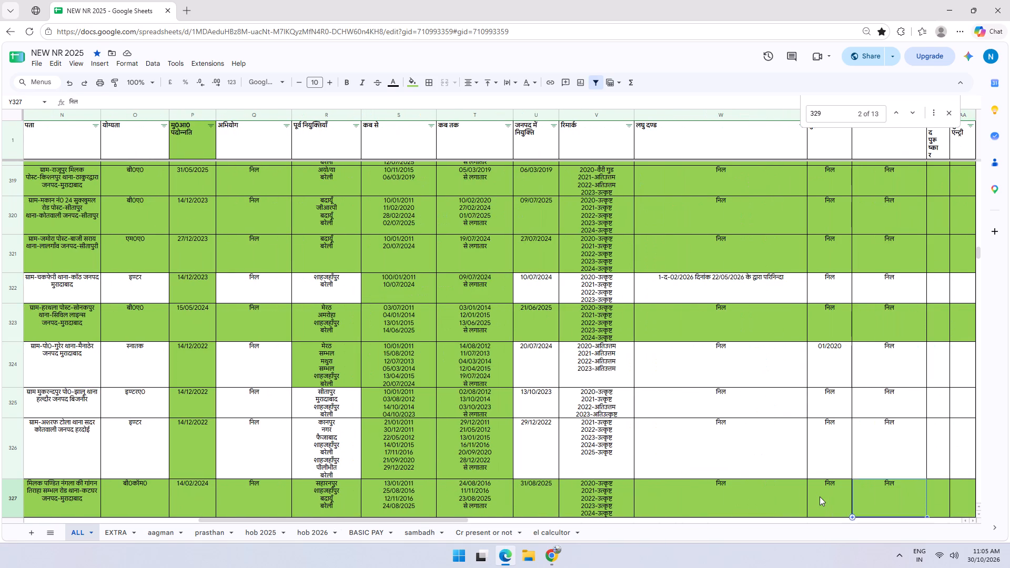
{"action": "key", "text": "Right"}
{"action": "key", "text": "Right"}
{"action": "key", "text": "Right"}
{"action": "key", "text": "Right"}
{"action": "key", "text": "Right"}
{"action": "key", "text": "Right"}
{"action": "key", "text": "Right"}
{"action": "key", "text": "Right"}
{"action": "key", "text": "Right"}
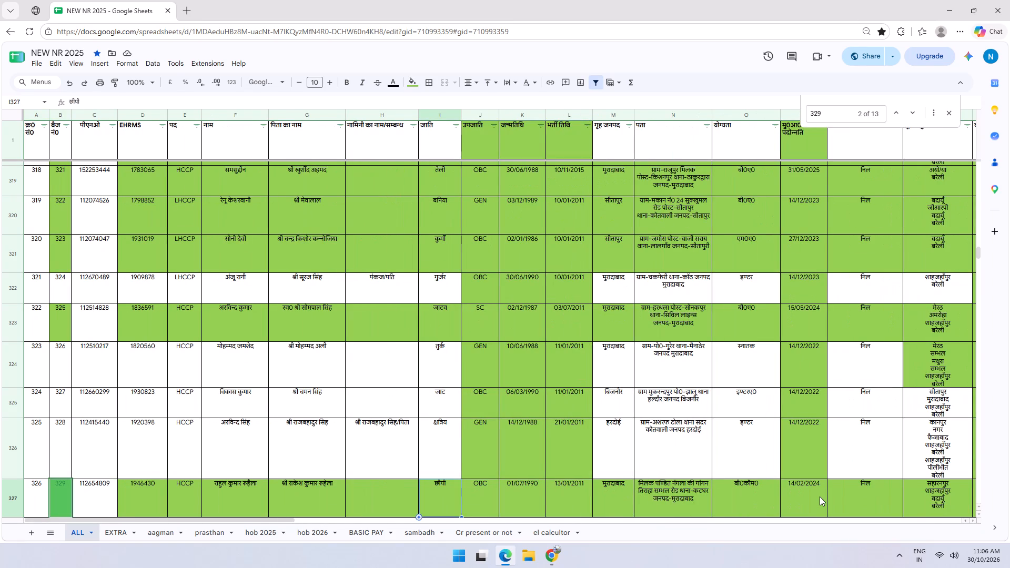
{"action": "key", "text": "Left"}
Recheck row 327 from the date of recruitment through the postings, remarks and punishment columns, ending back at its badge number.
{"action": "key", "text": "Right"}
{"action": "key", "text": "Right"}
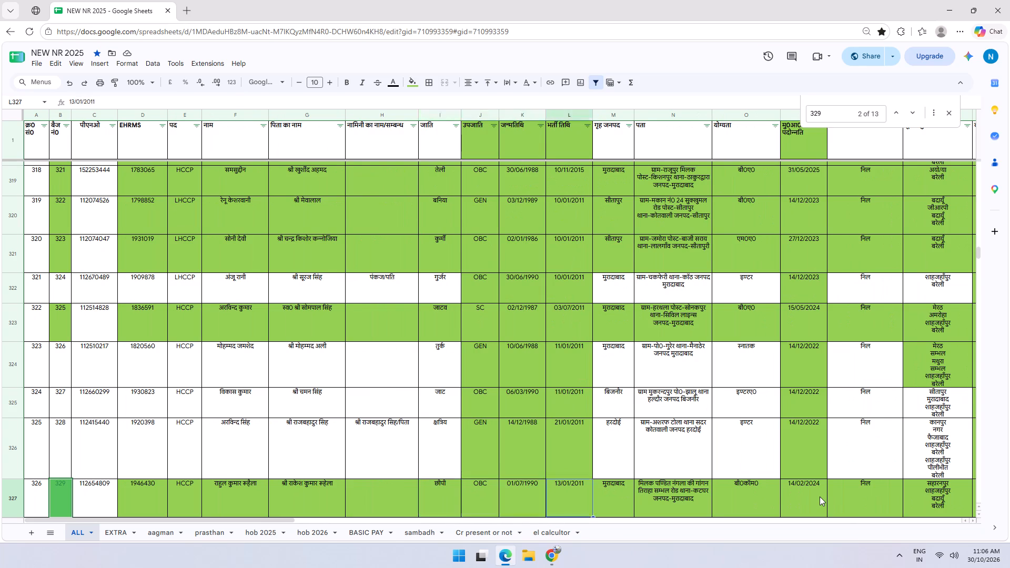
{"action": "key", "text": "Right"}
{"action": "key", "text": "Right"}
{"action": "key", "text": "Right"}
{"action": "key", "text": "Right"}
{"action": "key", "text": "Right"}
{"action": "key", "text": "Right"}
{"action": "key", "text": "Right"}
{"action": "key", "text": "Right"}
{"action": "key", "text": "Right"}
{"action": "key", "text": "Right"}
{"action": "key", "text": "Right"}
{"action": "key", "text": "Right"}
{"action": "key", "text": "Right"}
{"action": "key", "text": "Left"}
{"action": "key", "text": "Left"}
{"action": "key", "text": "Left"}
{"action": "key", "text": "Left"}
{"action": "key", "text": "Left"}
{"action": "key", "text": "Left"}
{"action": "key", "text": "Left"}
{"action": "key", "text": "Left"}
{"action": "key", "text": "Left"}
{"action": "key", "text": "Left"}
{"action": "key", "text": "Left"}
{"action": "key", "text": "Left"}
{"action": "key", "text": "Left"}
{"action": "key", "text": "Left"}
{"action": "key", "text": "Left"}
{"action": "key", "text": "Left"}
{"action": "key", "text": "Left"}
{"action": "key", "text": "Left"}
{"action": "key", "text": "Left"}
{"action": "key", "text": "Left"}
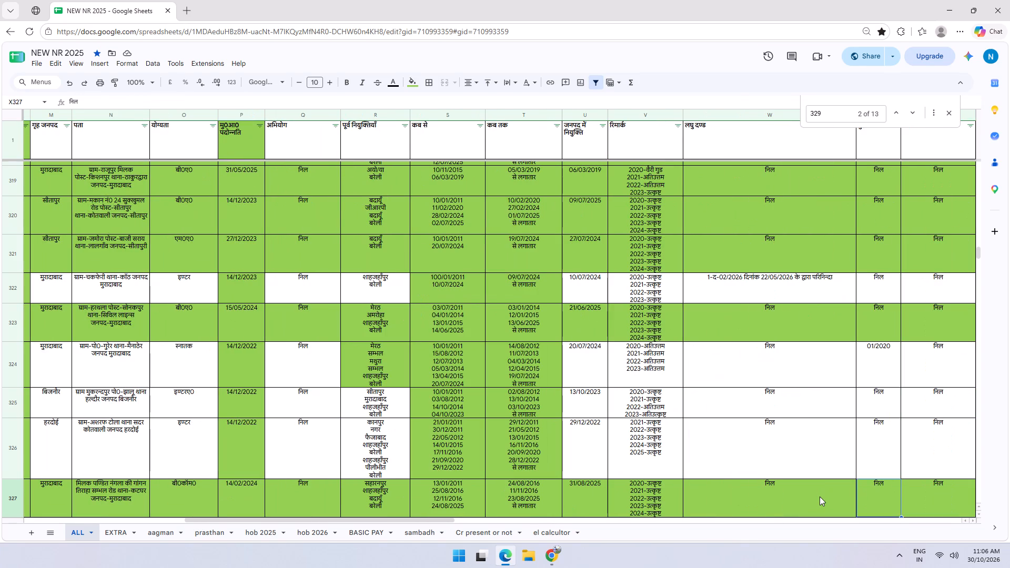
{"action": "key", "text": "Right"}
{"action": "key", "text": "Right"}
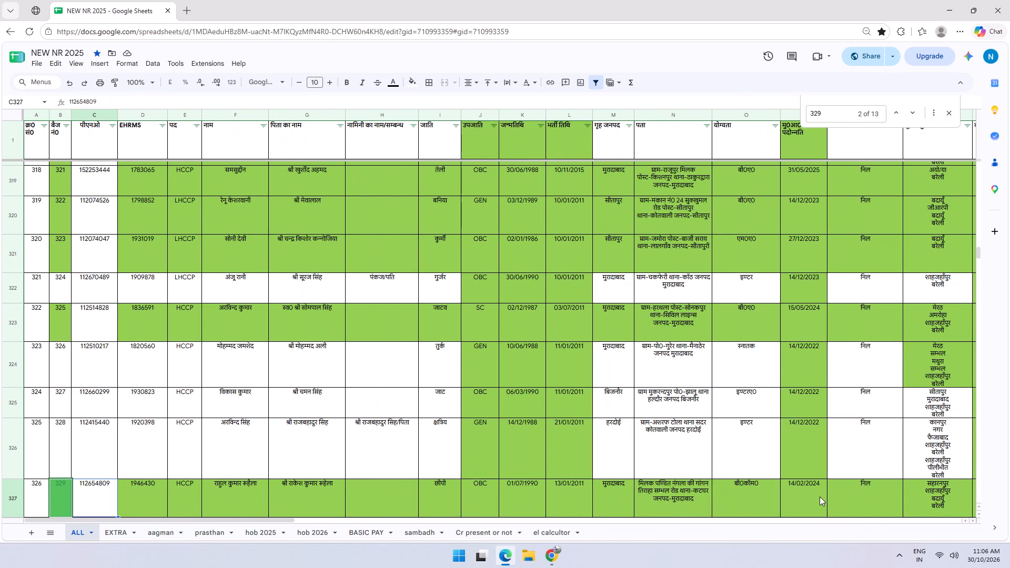
{"action": "key", "text": "Left"}
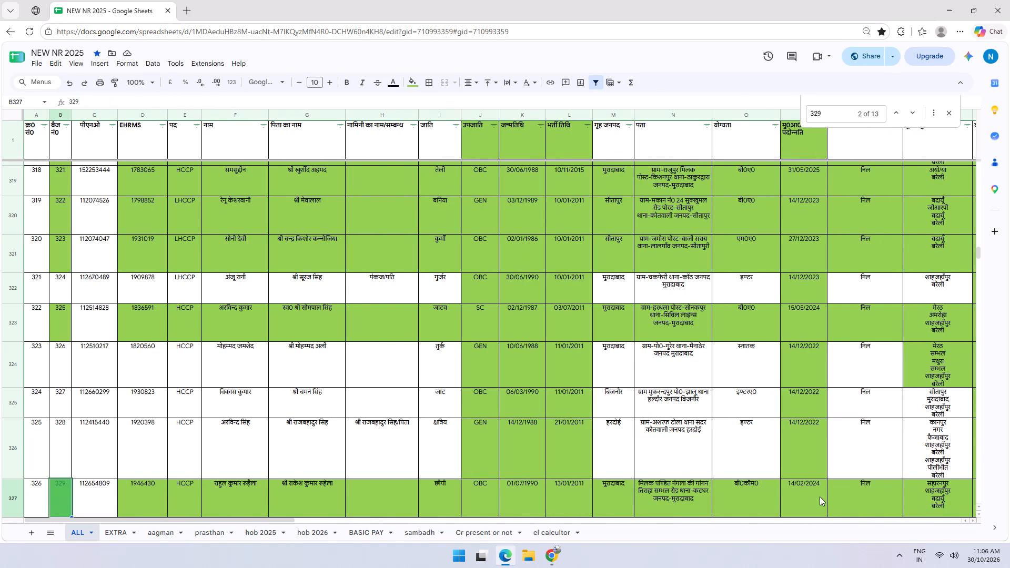
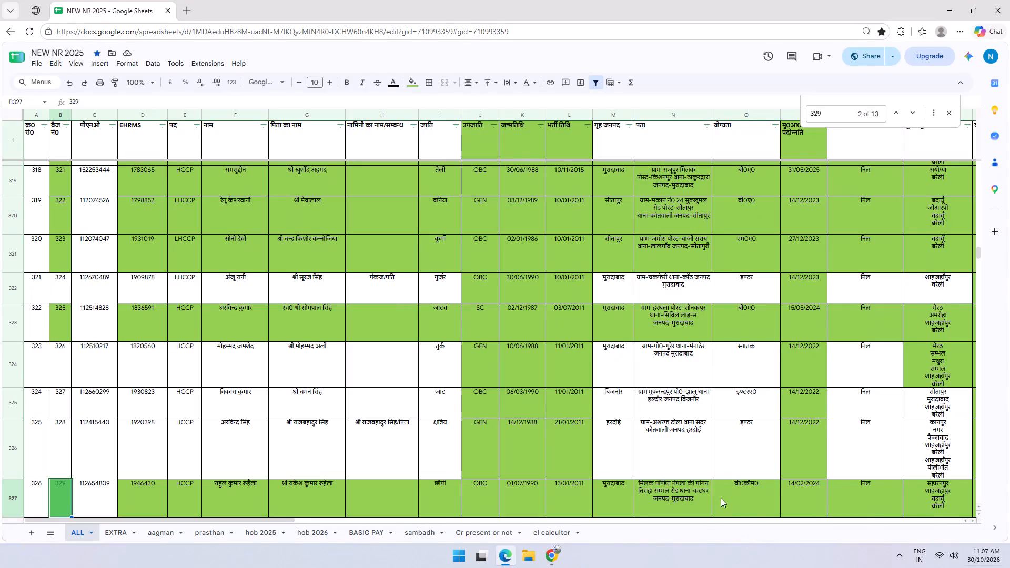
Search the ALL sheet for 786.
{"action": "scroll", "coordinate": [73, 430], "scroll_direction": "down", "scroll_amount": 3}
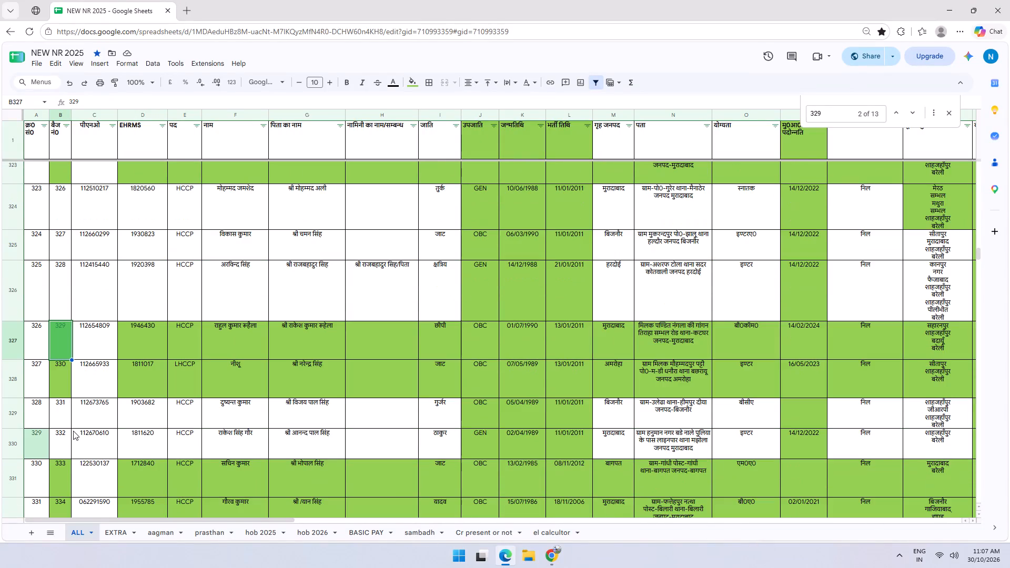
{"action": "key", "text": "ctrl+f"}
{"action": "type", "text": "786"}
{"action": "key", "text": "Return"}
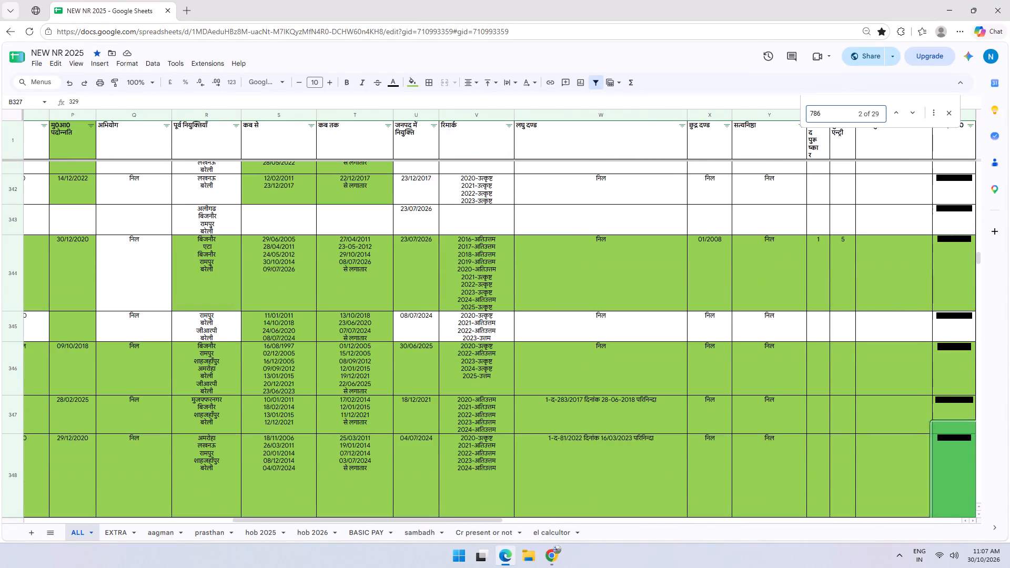
Change the search term to 768 and step through the matches, looking for it in the badge number column.
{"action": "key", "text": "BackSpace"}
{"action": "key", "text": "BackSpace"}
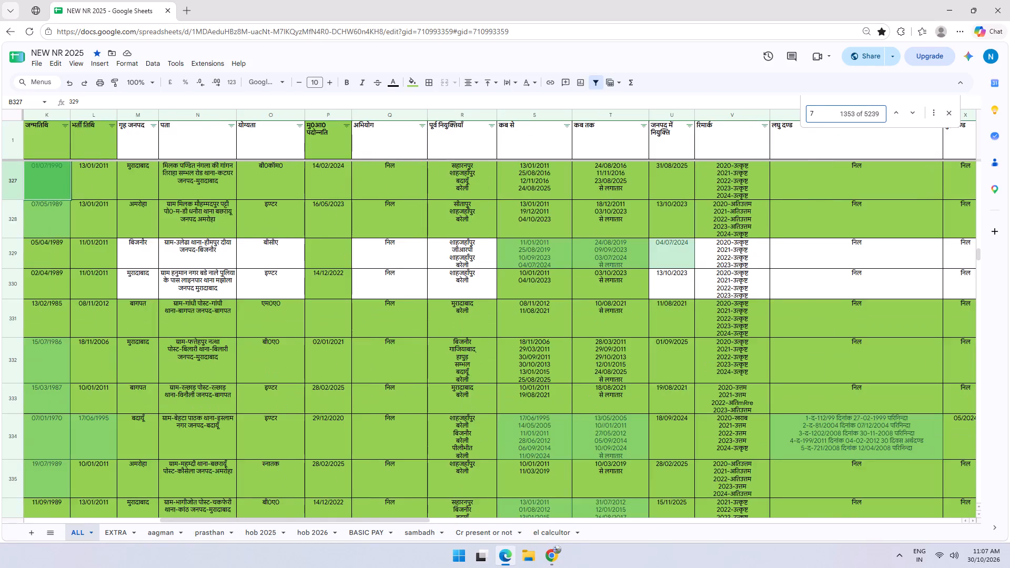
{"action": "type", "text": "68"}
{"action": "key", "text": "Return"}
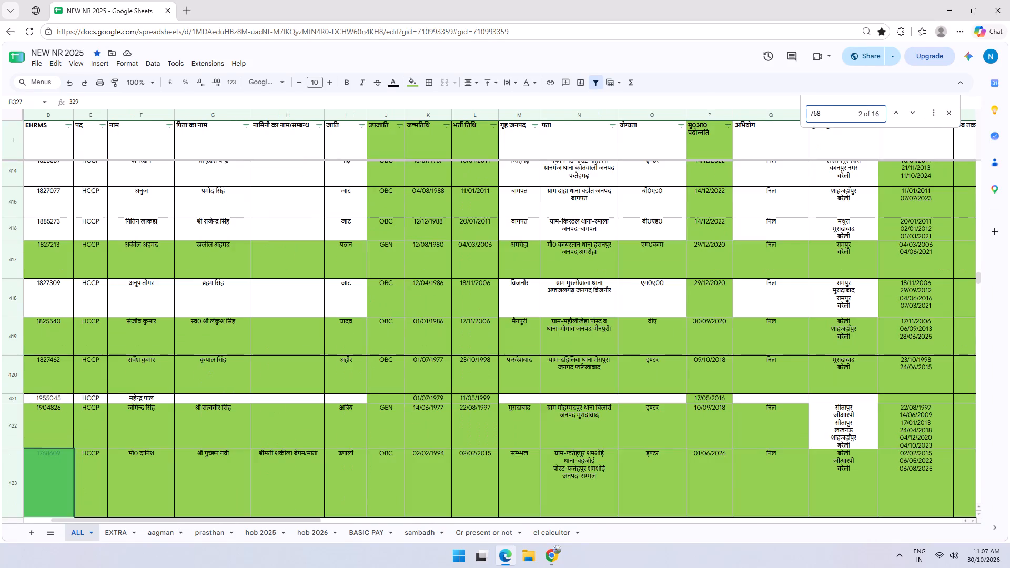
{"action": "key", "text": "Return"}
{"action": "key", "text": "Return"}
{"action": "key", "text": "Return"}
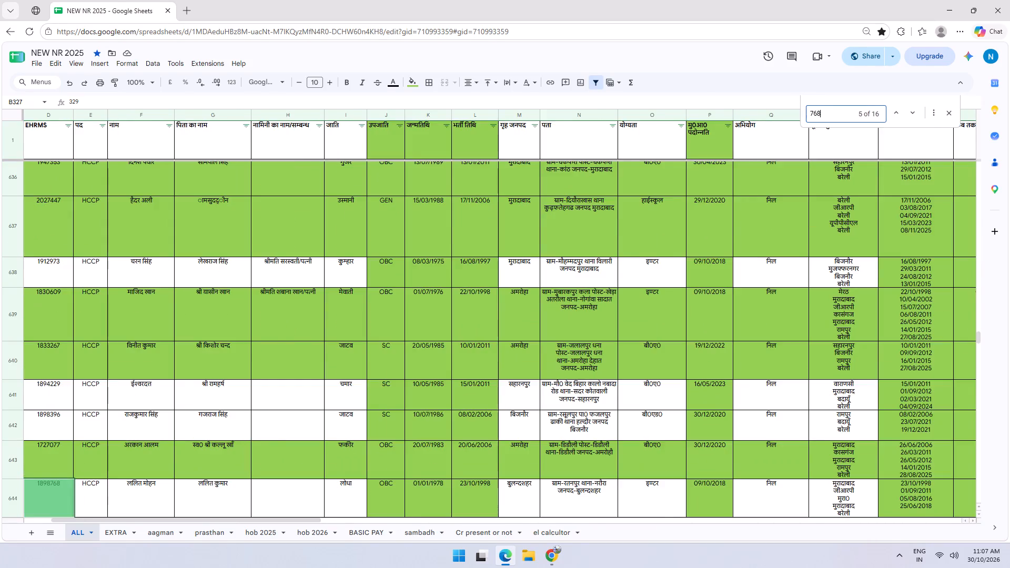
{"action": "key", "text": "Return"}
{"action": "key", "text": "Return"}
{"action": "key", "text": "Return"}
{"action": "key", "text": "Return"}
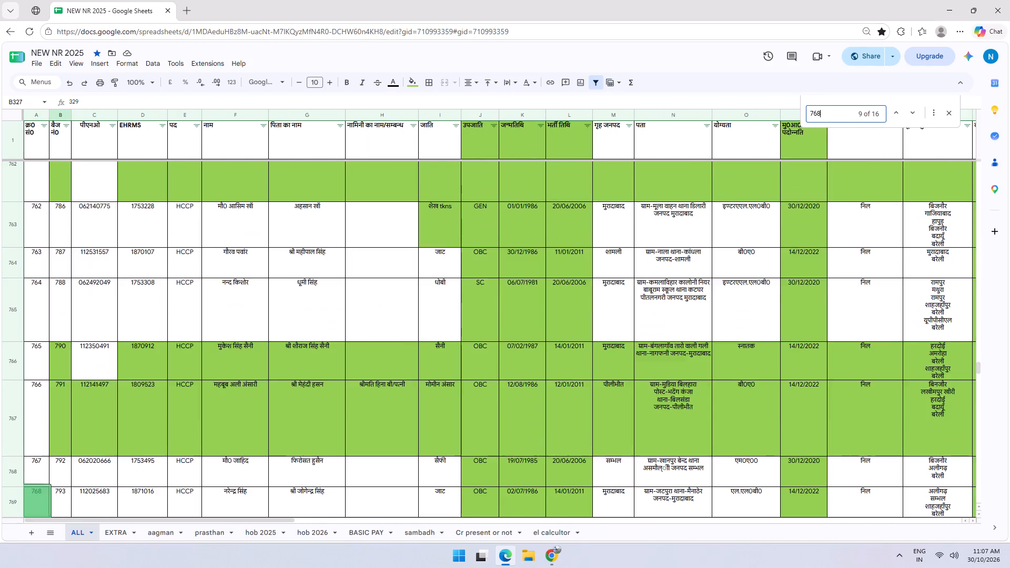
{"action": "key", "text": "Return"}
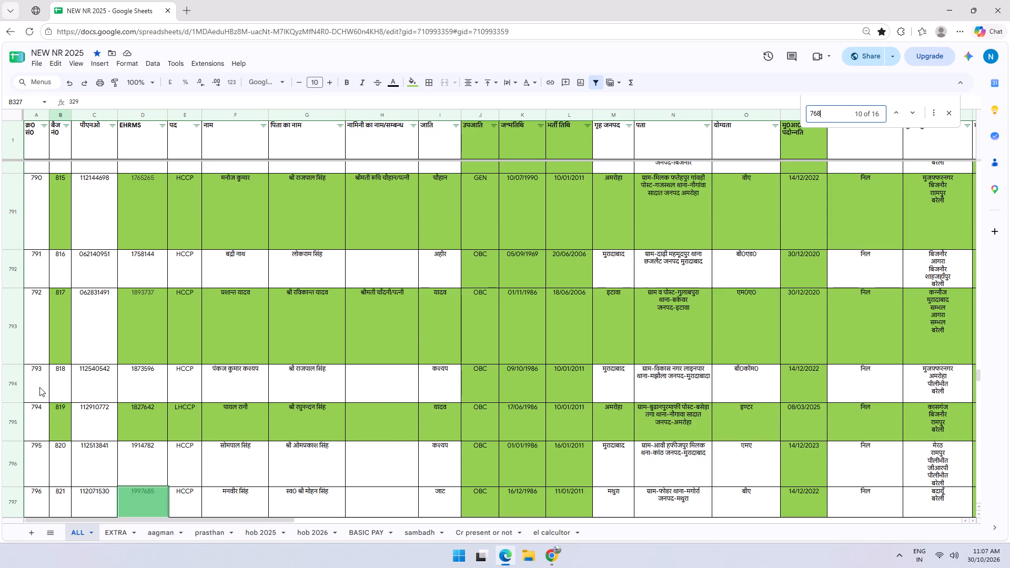
{"action": "scroll", "coordinate": [39, 371], "scroll_direction": "up", "scroll_amount": 10}
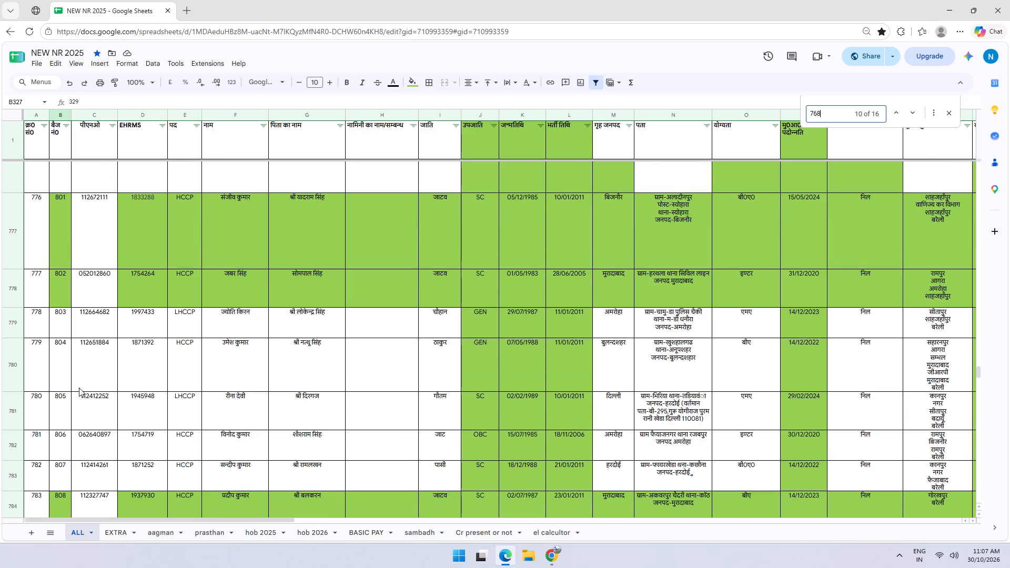
{"action": "scroll", "coordinate": [76, 351], "scroll_direction": "up", "scroll_amount": 9}
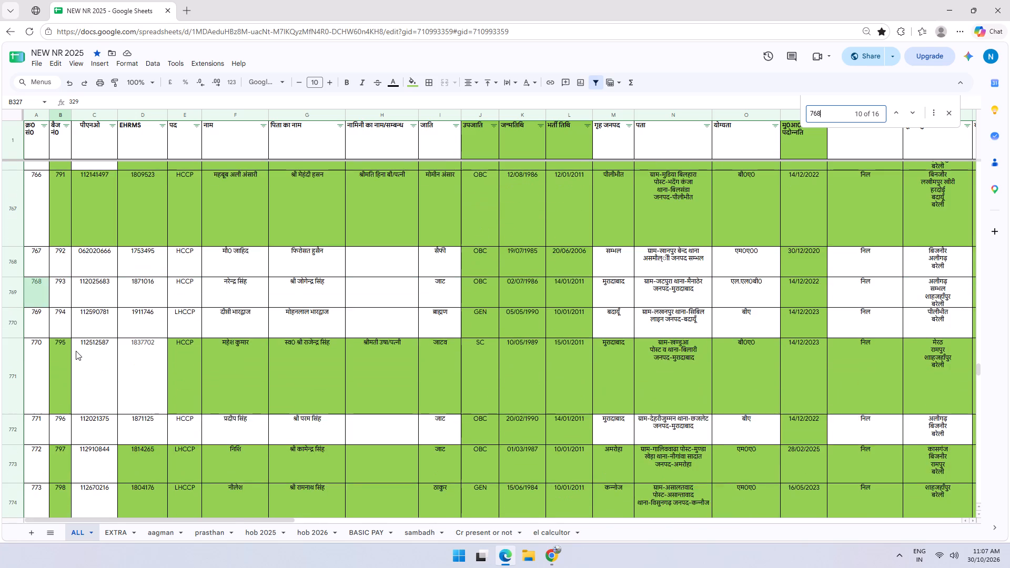
{"action": "scroll", "coordinate": [76, 351], "scroll_direction": "up", "scroll_amount": 12}
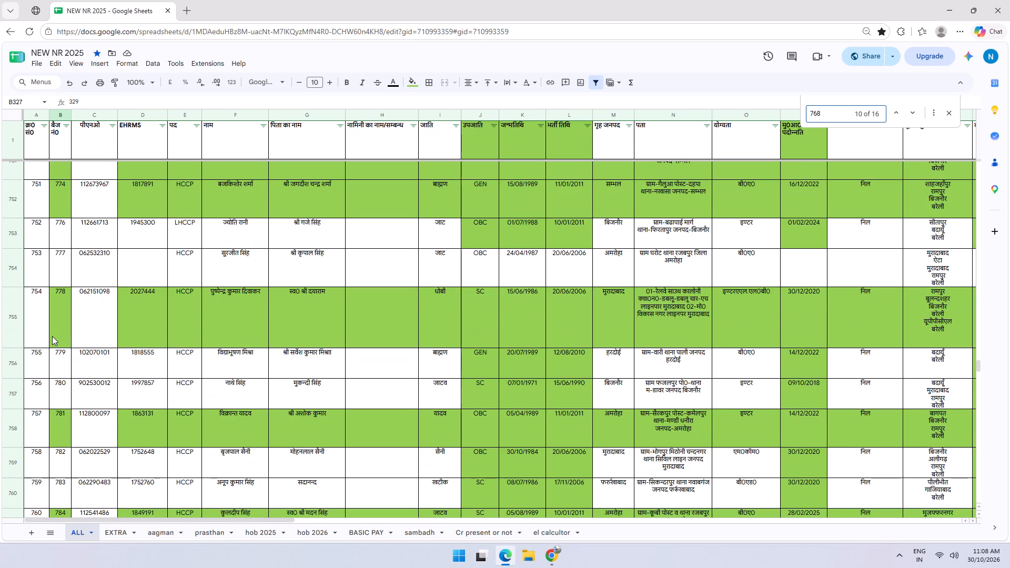
{"action": "scroll", "coordinate": [59, 329], "scroll_direction": "up", "scroll_amount": 5}
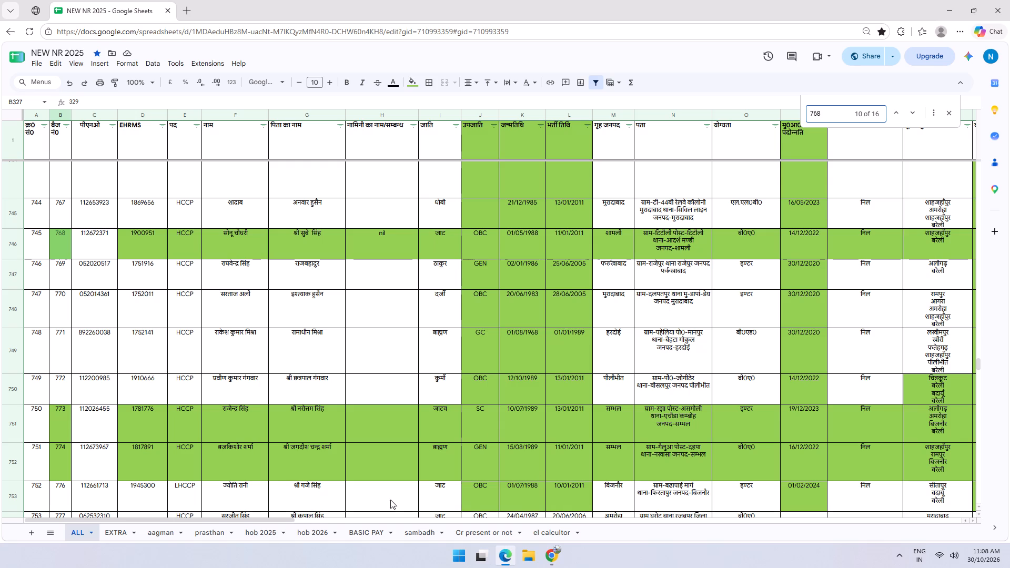
{"action": "left_click_drag", "start_coordinate": [227, 522], "coordinate": [198, 521]}
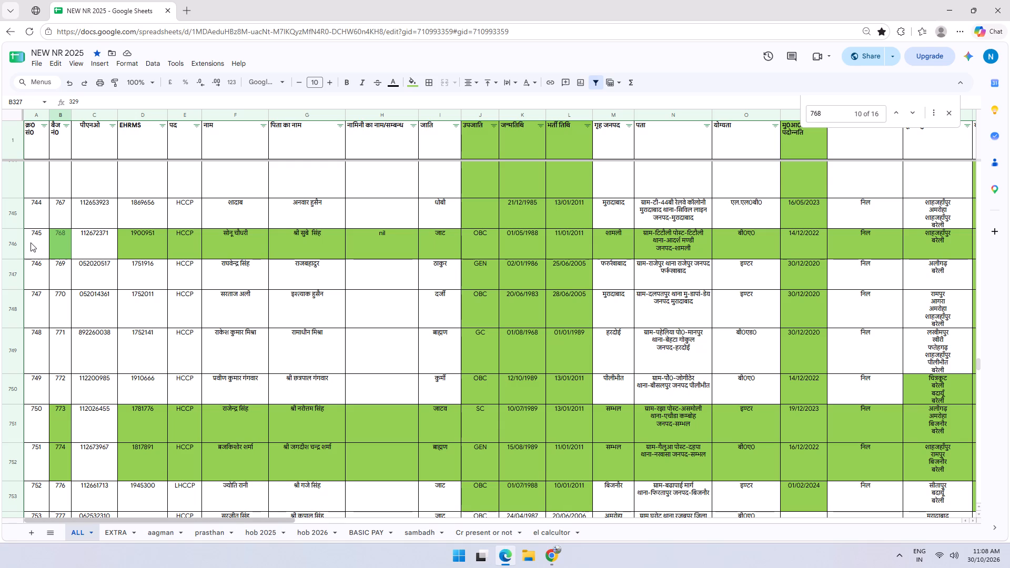
{"action": "left_click_drag", "start_coordinate": [29, 241], "coordinate": [232, 244]}
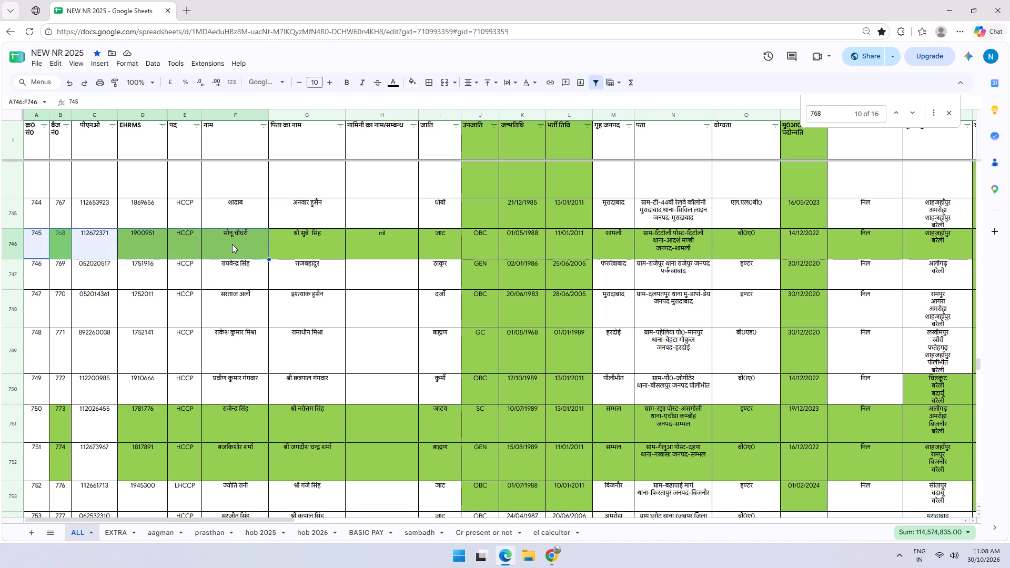
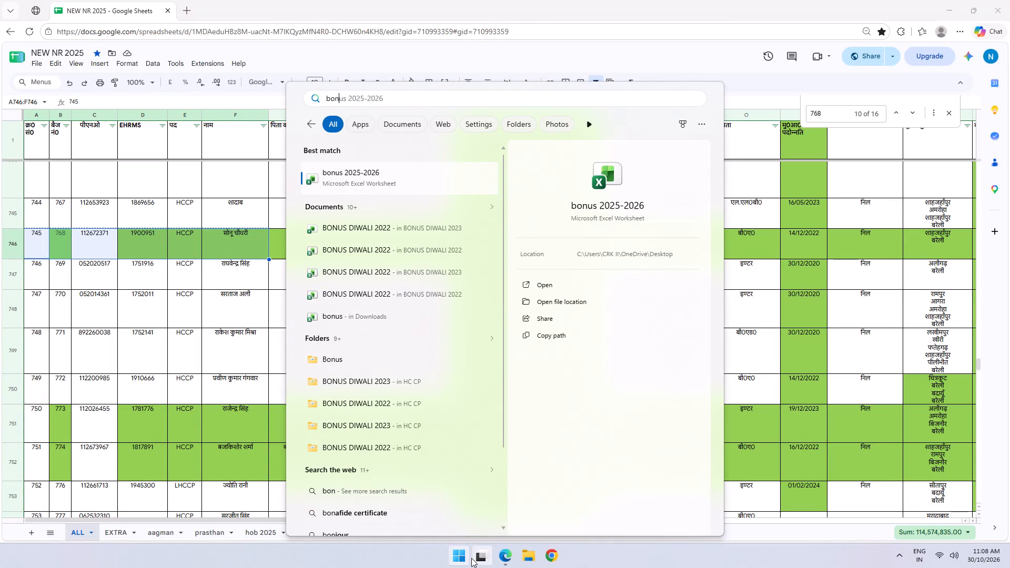
Switch to Excel by opening the bonus 2025-2026 workbook.
{"action": "key", "text": "Down"}
{"action": "key", "text": "Up"}
{"action": "key", "text": "Return"}
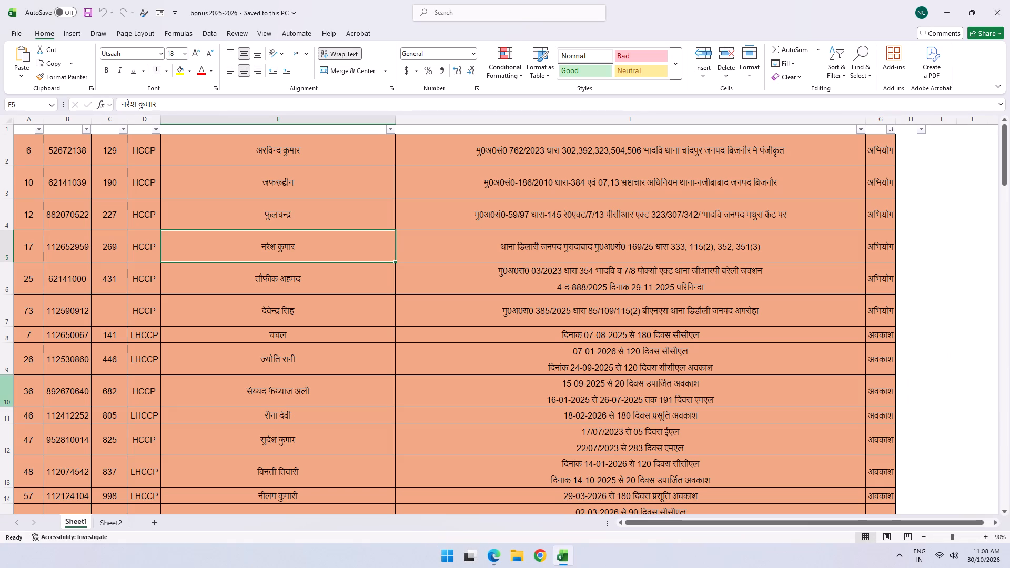
{"action": "scroll", "coordinate": [38, 442], "scroll_direction": "down", "scroll_amount": 2}
{"action": "left_click", "coordinate": [36, 450]}
{"action": "key", "text": "ctrl+shift+Down"}
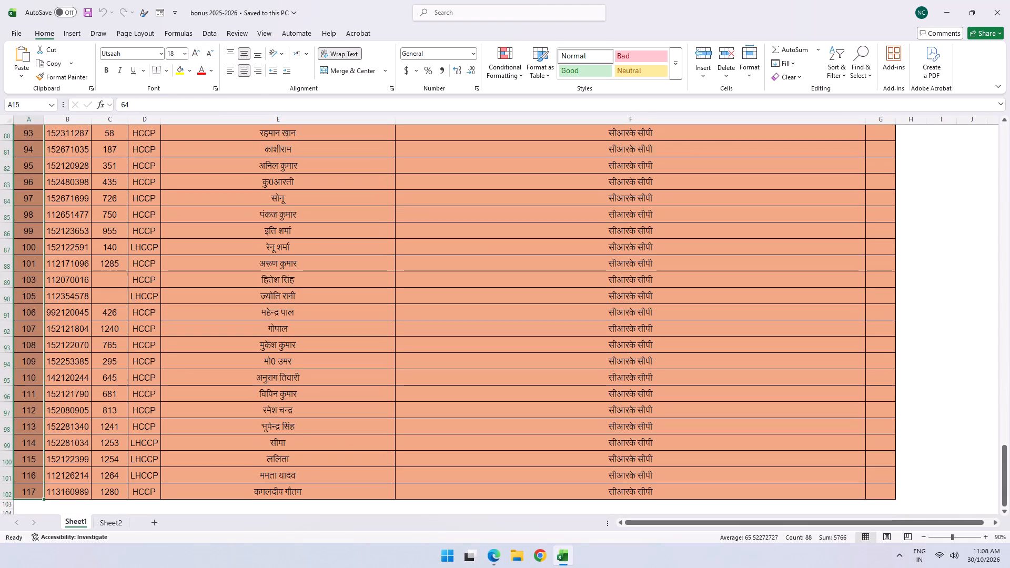
{"action": "scroll", "coordinate": [22, 463], "scroll_direction": "down", "scroll_amount": 2}
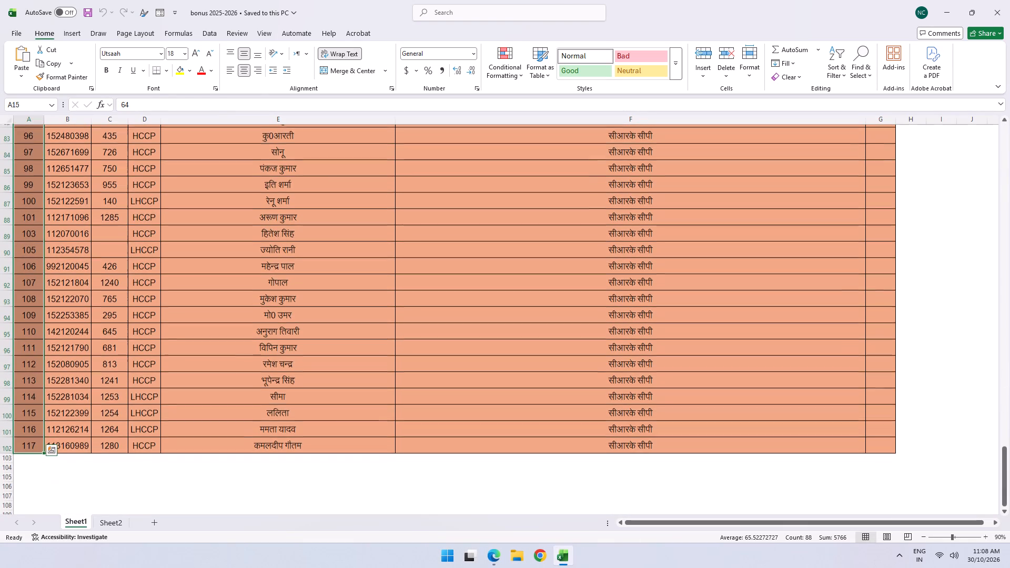
{"action": "left_click", "coordinate": [26, 451]}
{"action": "key", "text": "ctrl+v"}
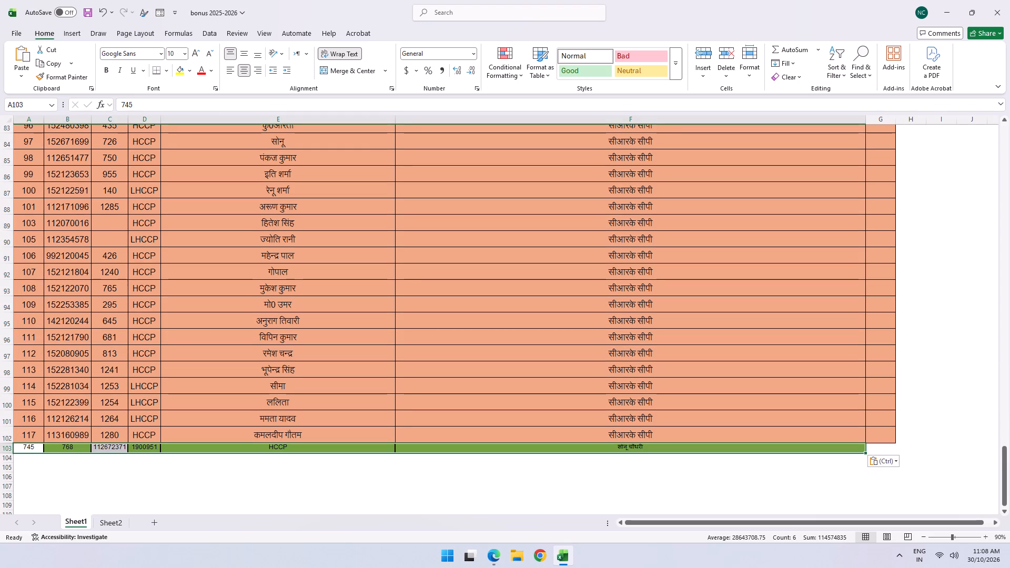
Enter the remark "वर्तमान में निलम्बित" in column G of the newly added row, cell G103.
{"action": "left_click", "coordinate": [874, 446]}
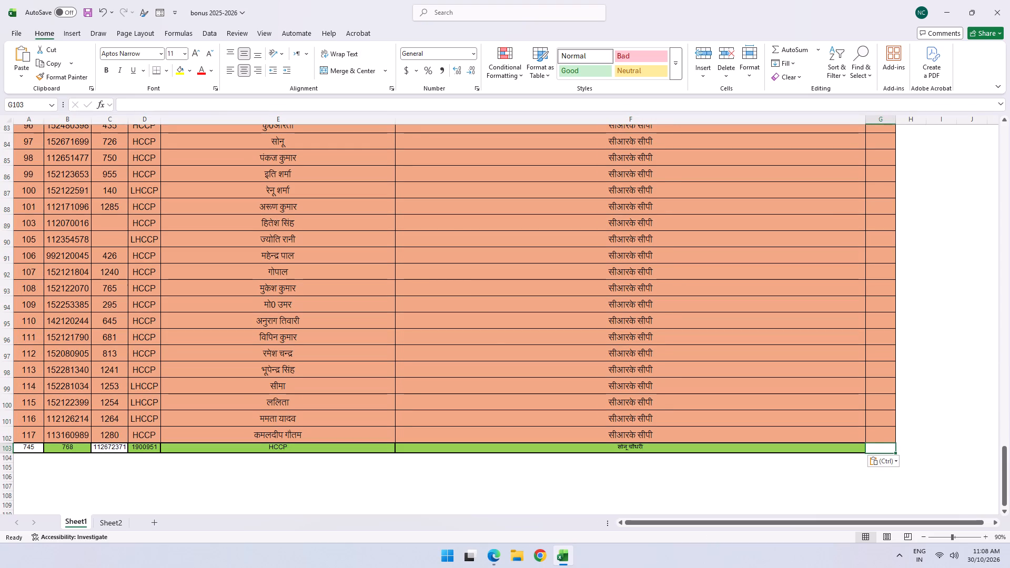
{"action": "type", "text": "bj"}
{"action": "key", "text": "BackSpace"}
{"action": "key", "text": "BackSpace"}
{"action": "type", "text": "वर्तमान में निलम्बन्त"}
{"action": "key", "text": "BackSpace"}
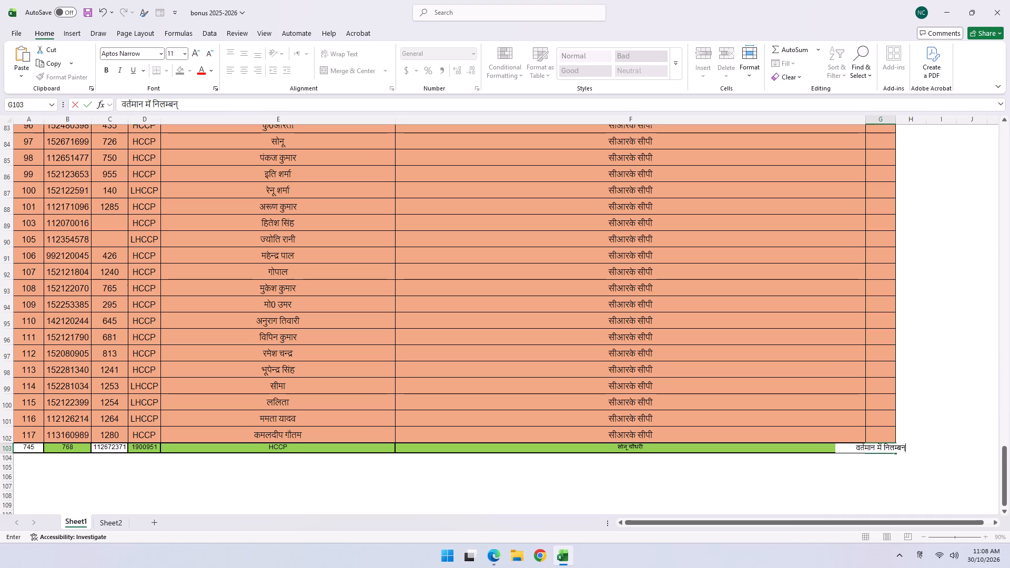
{"action": "key", "text": "BackSpace"}
{"action": "key", "text": "BackSpace"}
{"action": "type", "text": "ित"}
{"action": "key", "text": "Return"}
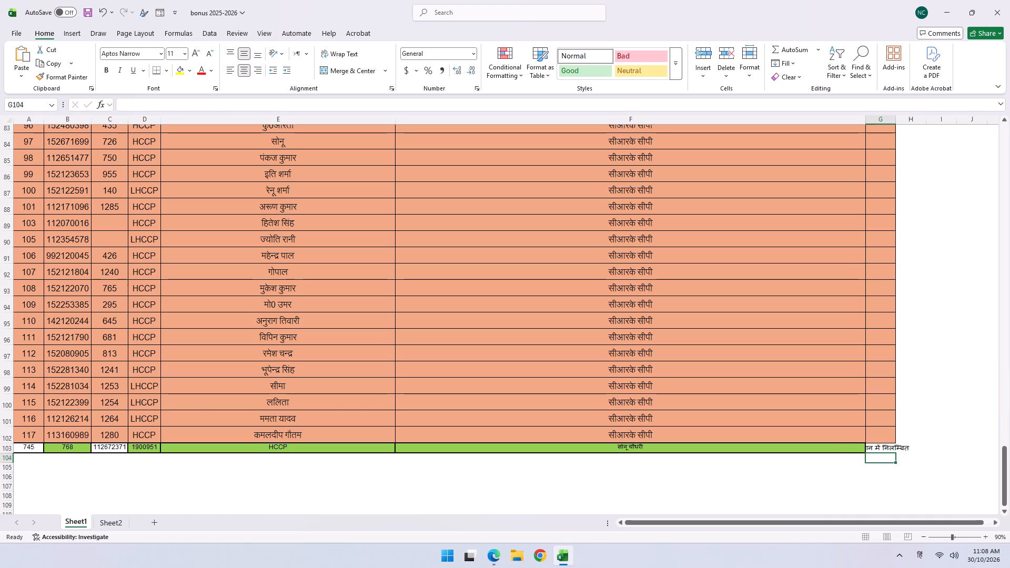
Switch back to the NEW NR 2025 spreadsheet and search the ALL sheet for 922.
{"action": "key", "text": "alt+Tab"}
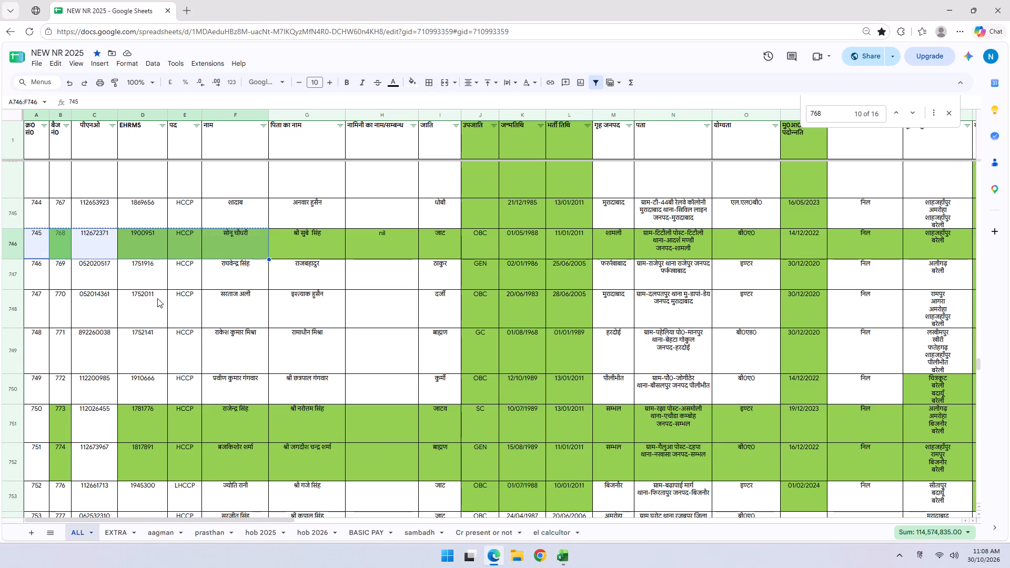
{"action": "left_click", "coordinate": [107, 338]}
{"action": "key", "text": "ctrl+f"}
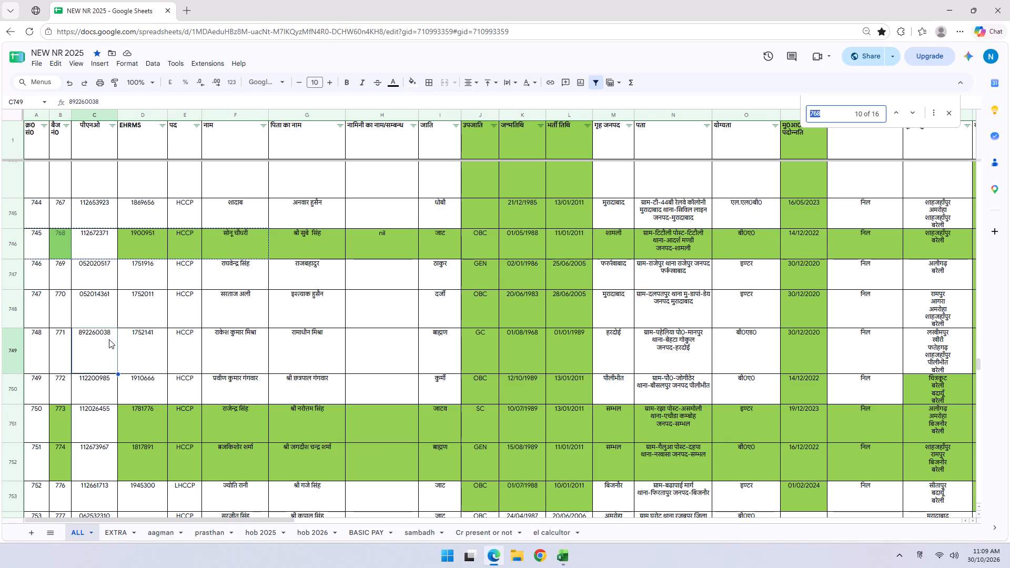
{"action": "type", "text": "रा"}
{"action": "key", "text": "BackSpace"}
{"action": "key", "text": "BackSpace"}
{"action": "type", "text": "+9"}
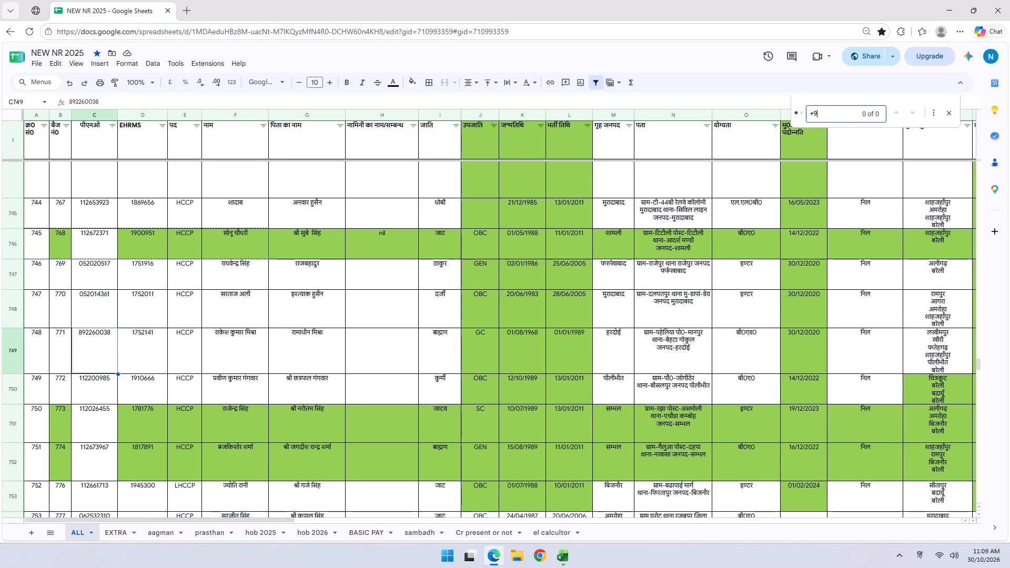
{"action": "key", "text": "BackSpace"}
{"action": "key", "text": "BackSpace"}
{"action": "type", "text": "922"}
{"action": "key", "text": "Return"}
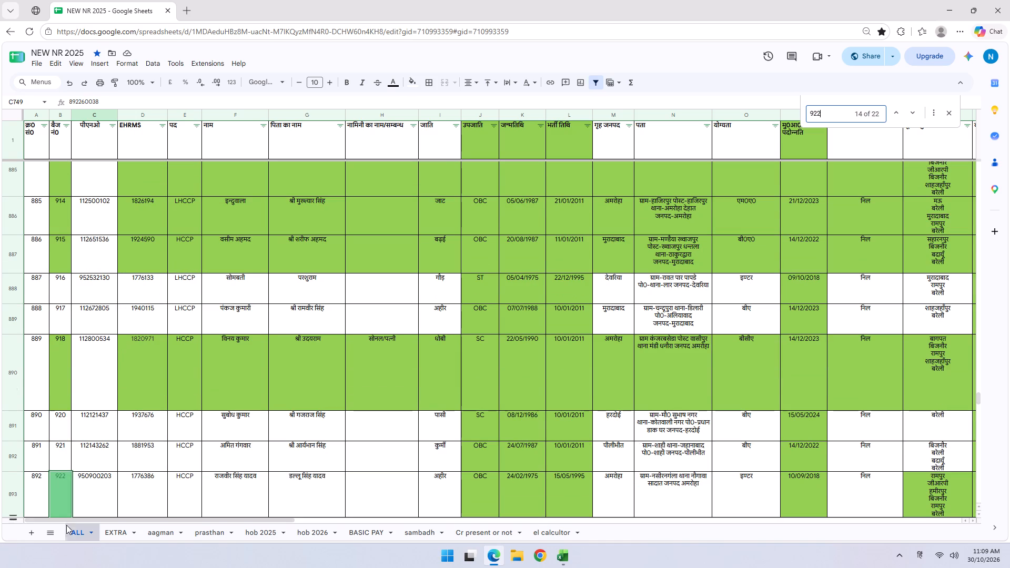
Copy the badge 922 record from serial number through name, A893:F893, and paste it into the bonus workbook at A104.
{"action": "left_click", "coordinate": [97, 490]}
{"action": "left_click_drag", "start_coordinate": [35, 488], "coordinate": [314, 482]}
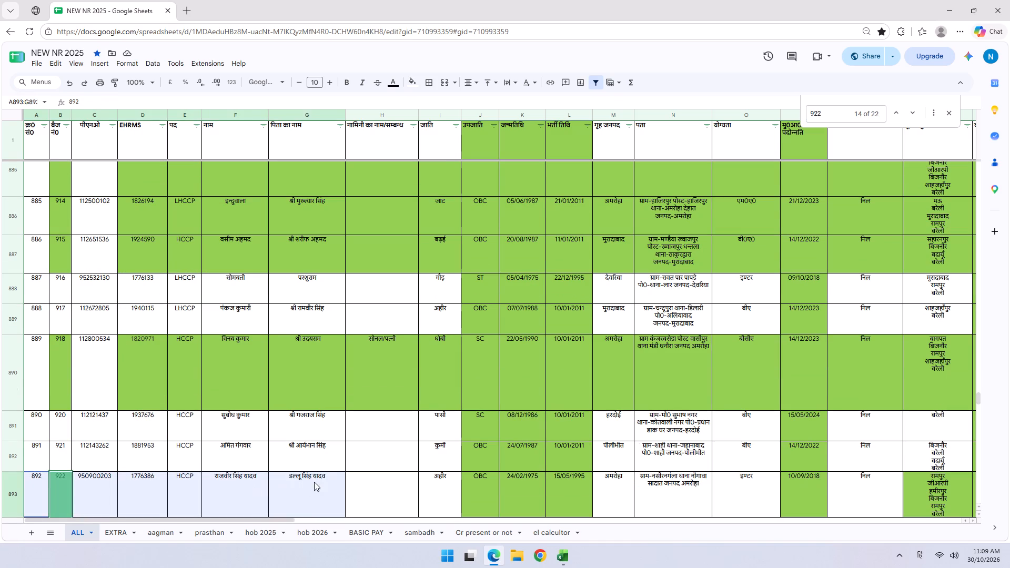
{"action": "left_click_drag", "start_coordinate": [314, 482], "coordinate": [251, 481]}
{"action": "key", "text": "ctrl+c"}
{"action": "key", "text": "alt+Tab"}
{"action": "left_click", "coordinate": [26, 458]}
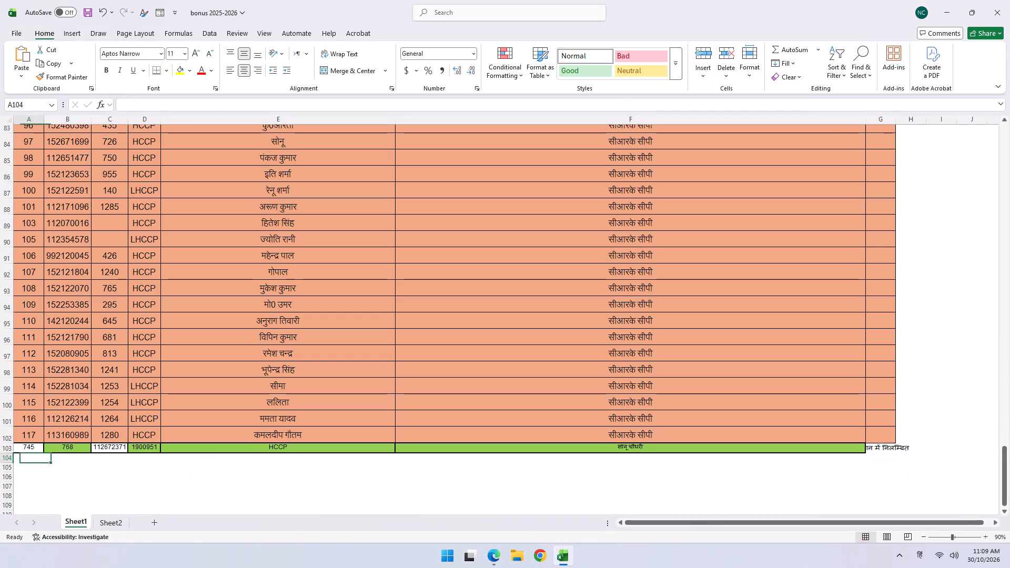
{"action": "key", "text": "ctrl+v"}
Search the ALL sheet in NEW NR 2025 for बाबू and step through the matches to the one in the name column.
{"action": "key", "text": "alt+Tab"}
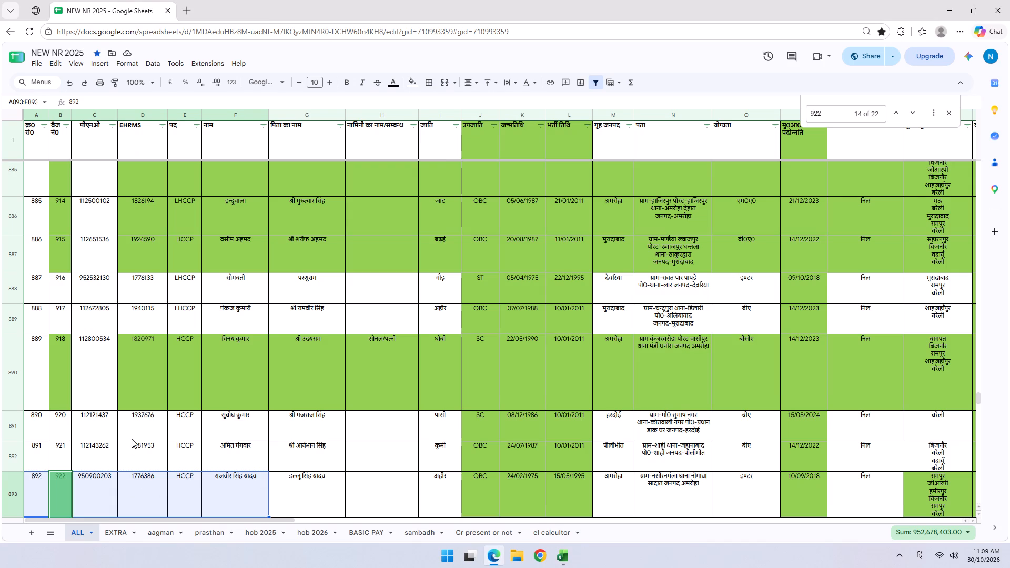
{"action": "left_click", "coordinate": [132, 439]}
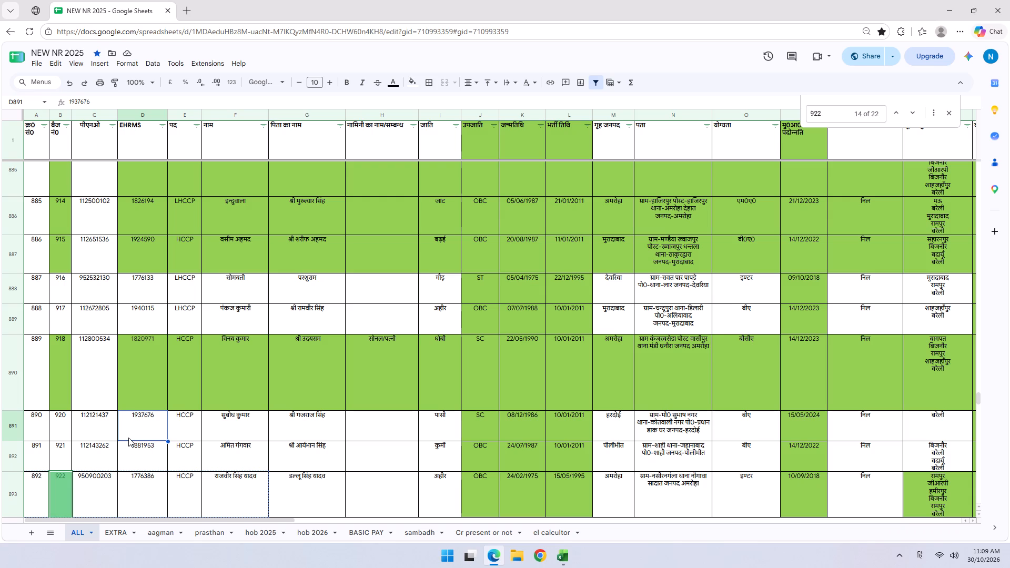
{"action": "key", "text": "ctrl+f"}
{"action": "key", "text": "BackSpace"}
{"action": "type", "text": "बाबू खा"}
{"action": "key", "text": "BackSpace"}
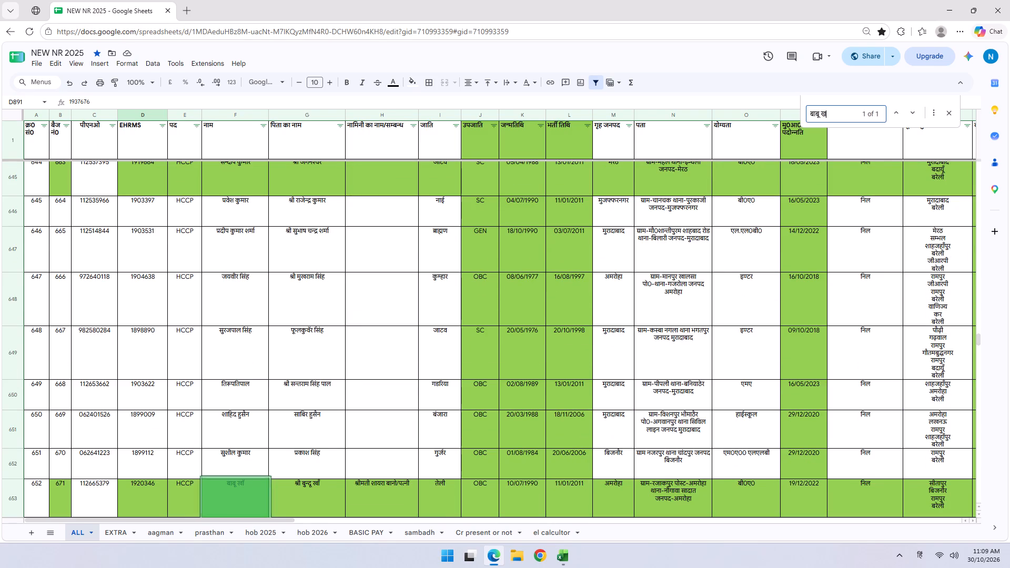
{"action": "key", "text": "BackSpace"}
{"action": "key", "text": "space"}
{"action": "type", "text": "ख"}
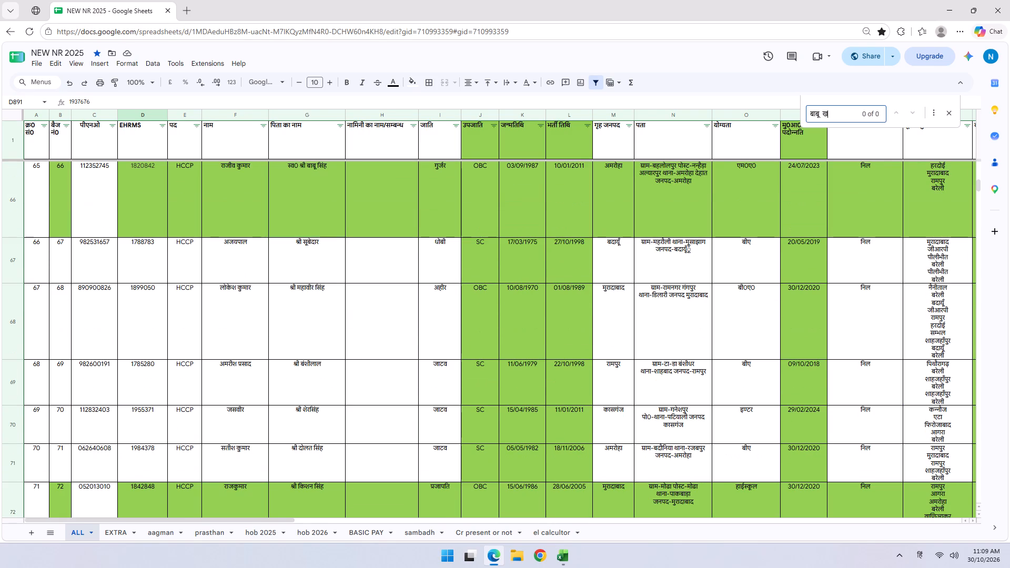
{"action": "key", "text": "Return"}
{"action": "key", "text": "BackSpace"}
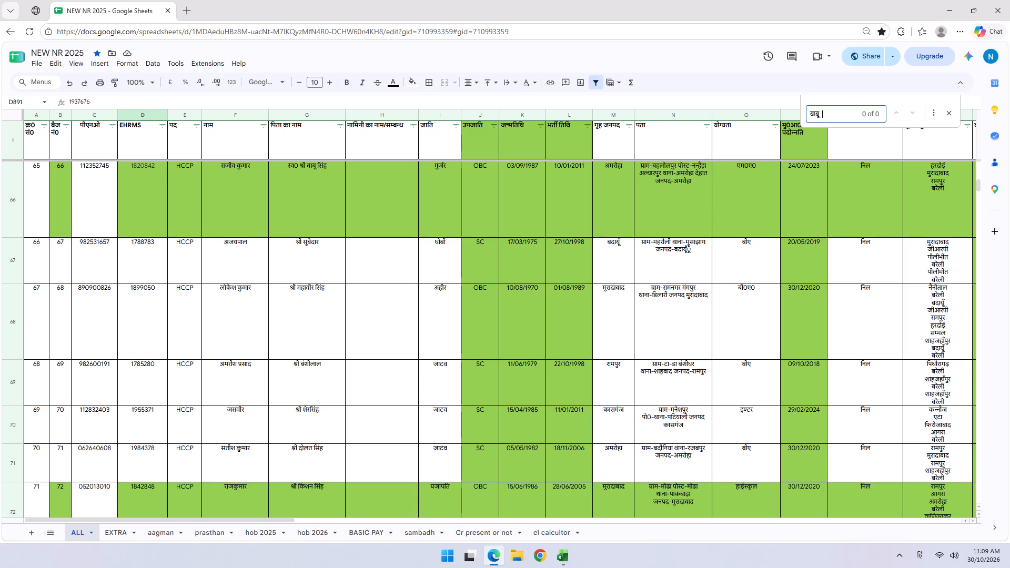
{"action": "key", "text": "BackSpace"}
{"action": "key", "text": "Return"}
{"action": "key", "text": "Return"}
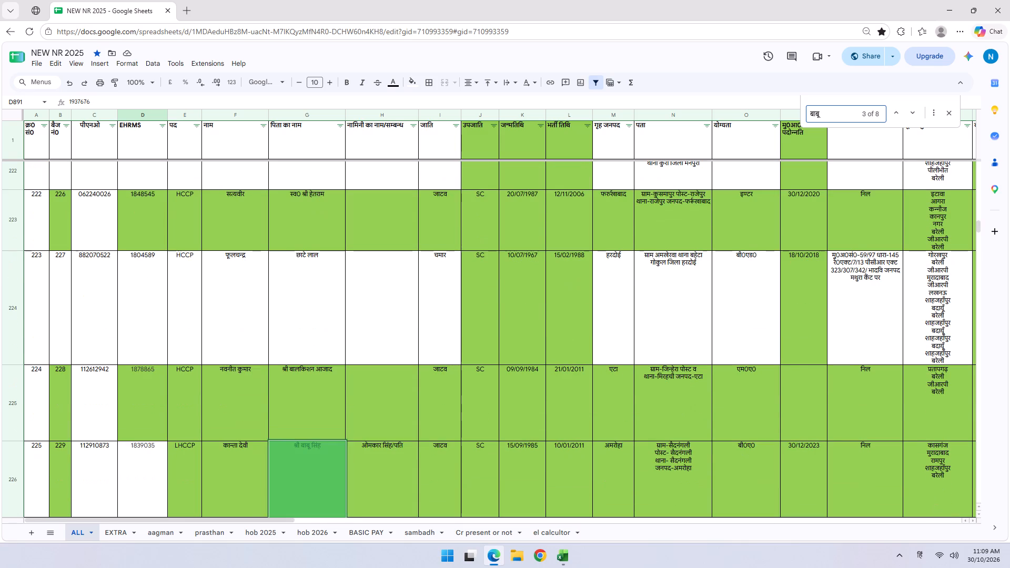
{"action": "key", "text": "Return"}
{"action": "key", "text": "Return"}
{"action": "key", "text": "Return"}
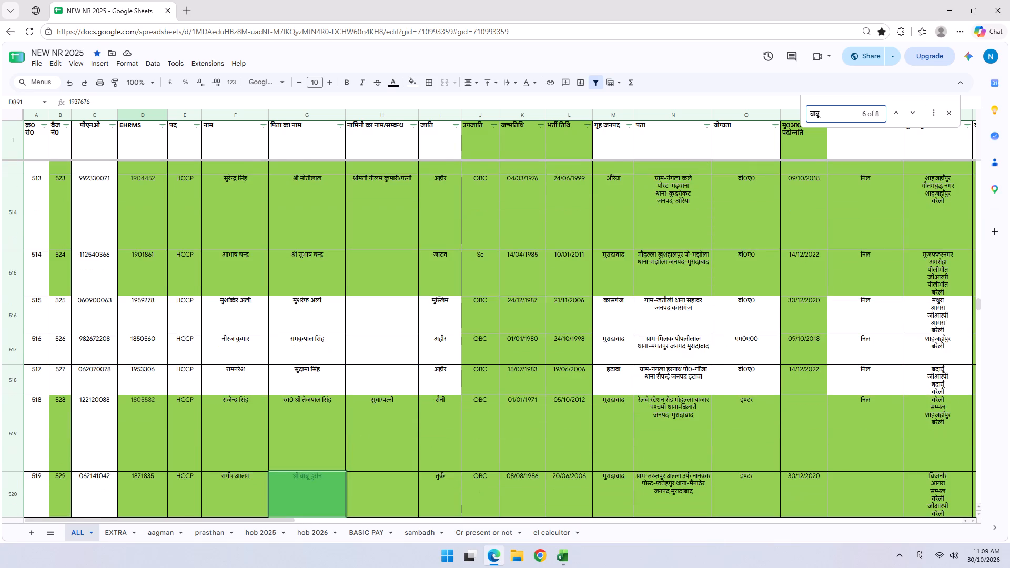
{"action": "key", "text": "Return"}
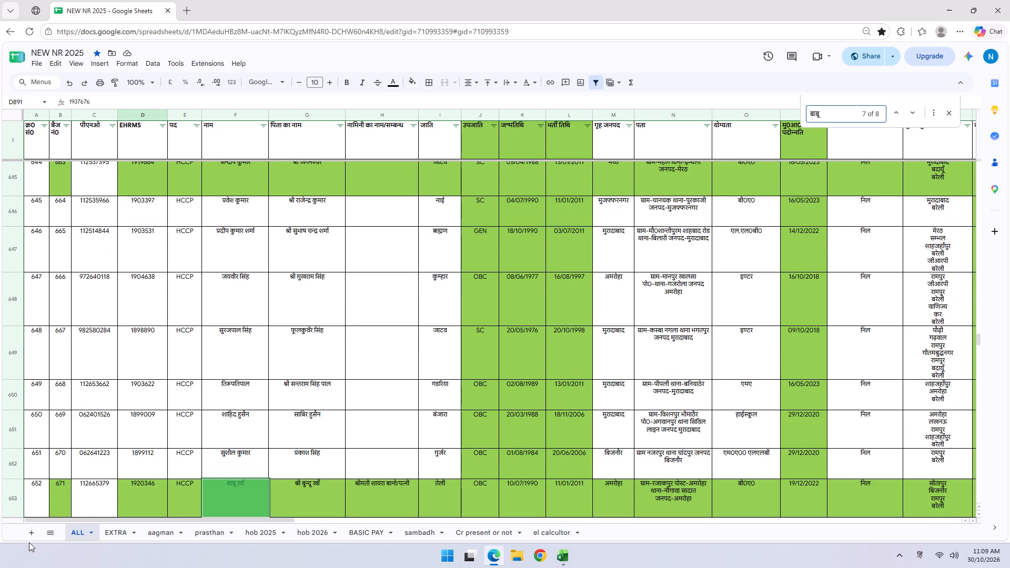
Copy the matching record's cells A653:F653 and paste them into the bonus workbook at A105.
{"action": "left_click_drag", "start_coordinate": [34, 498], "coordinate": [224, 499]}
{"action": "key", "text": "ctrl+c"}
{"action": "key", "text": "alt+Tab"}
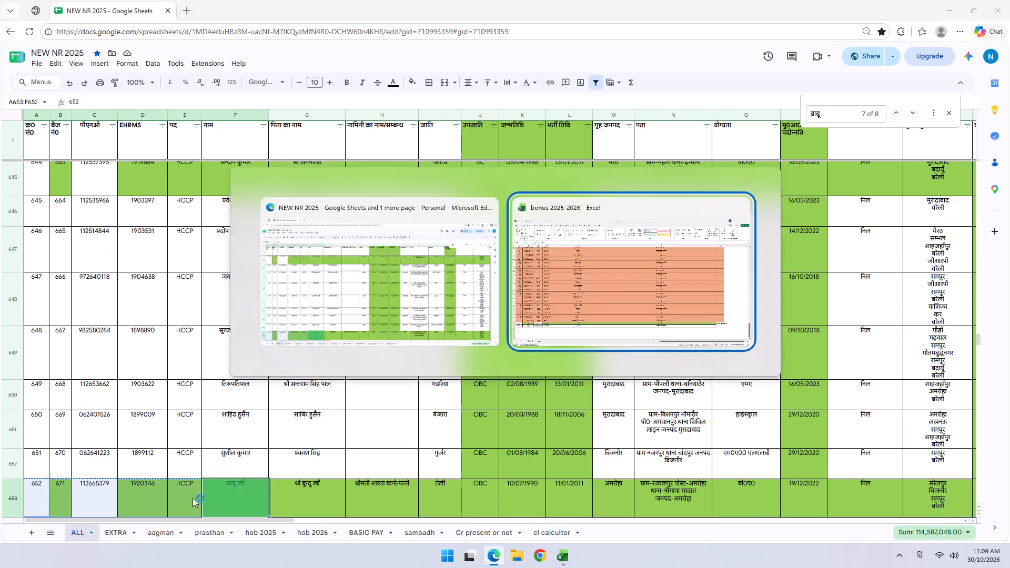
{"action": "left_click", "coordinate": [29, 468]}
{"action": "key", "text": "ctrl+v"}
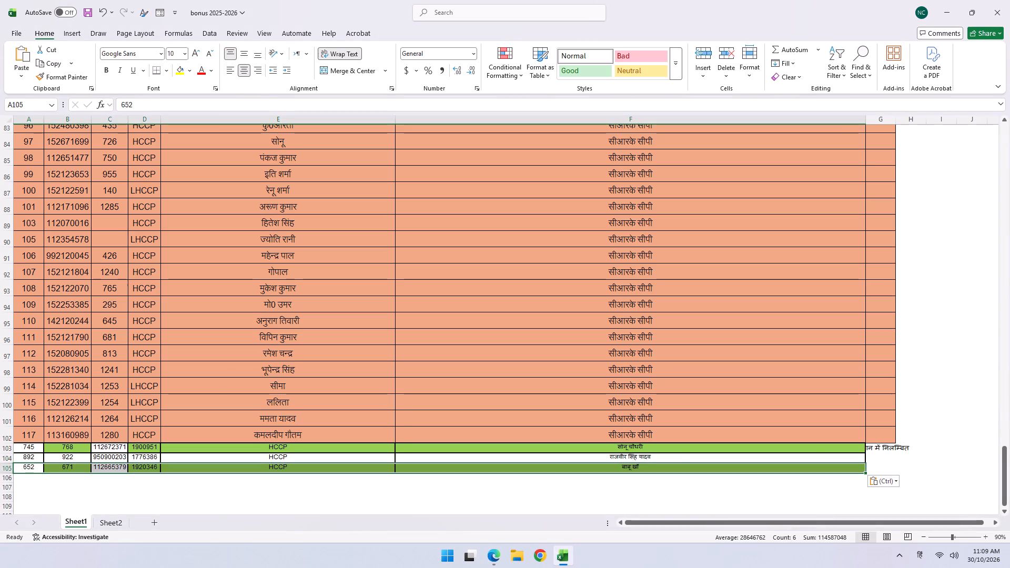
{"action": "key", "text": "alt+Tab"}
{"action": "left_click", "coordinate": [158, 409]}
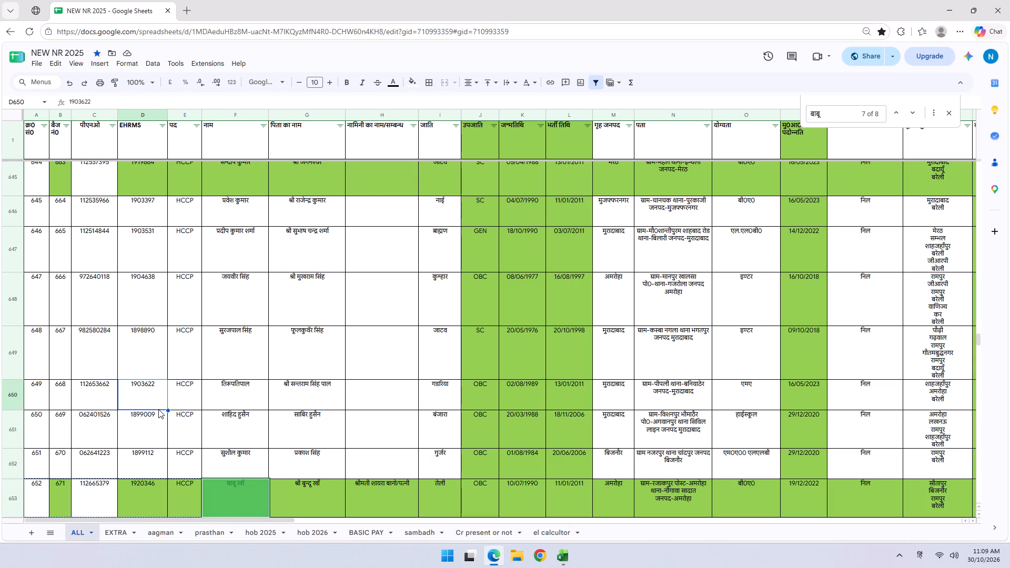
{"action": "key", "text": "ctrl+f"}
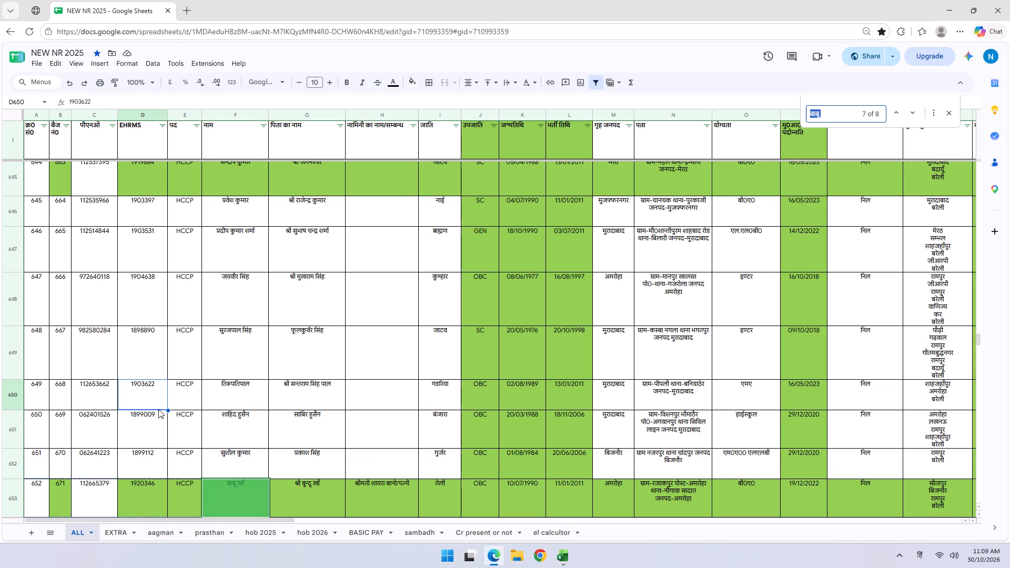
{"action": "type", "text": "267"}
{"action": "key", "text": "space"}
{"action": "type", "text": "अ"}
{"action": "key", "text": "BackSpace"}
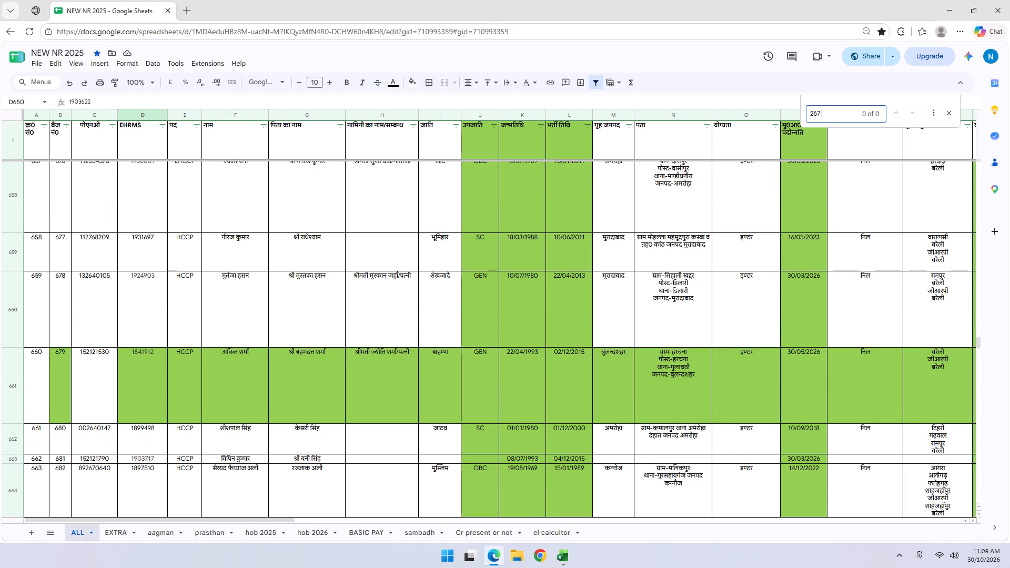
{"action": "key", "text": "BackSpace"}
{"action": "key", "text": "BackSpace"}
{"action": "key", "text": "BackSpace"}
{"action": "key", "text": "BackSpace"}
{"action": "type", "text": "अशोक"}
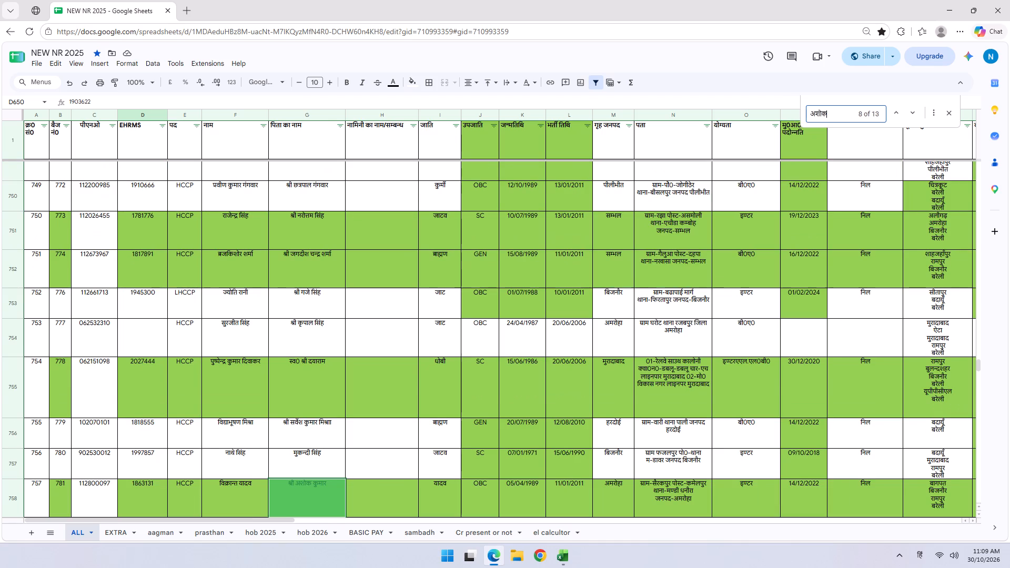
{"action": "key", "text": "Return"}
{"action": "key", "text": "Return"}
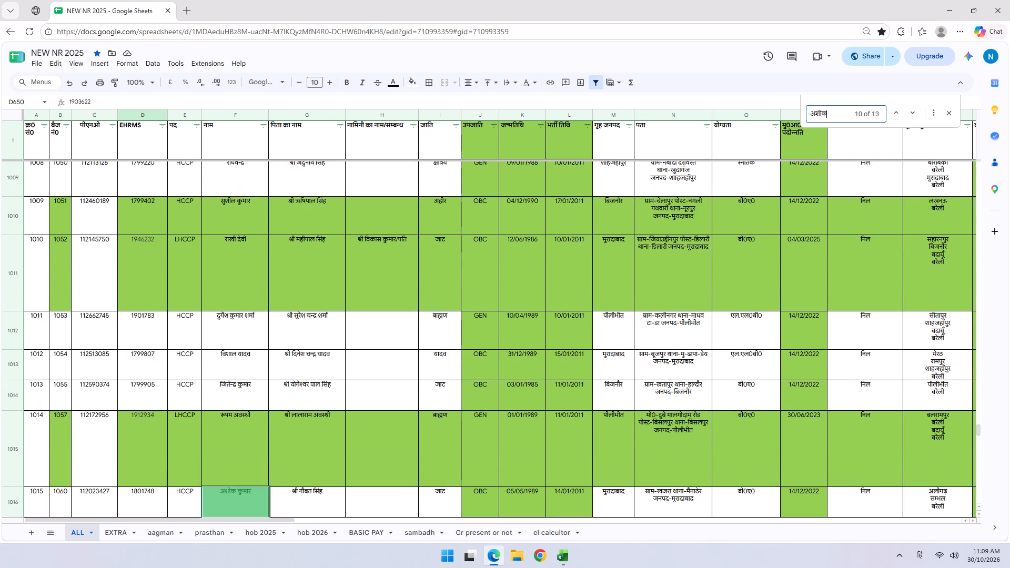
{"action": "key", "text": "Return"}
{"action": "key", "text": "Return"}
{"action": "key", "text": "Return"}
{"action": "key", "text": "Return"}
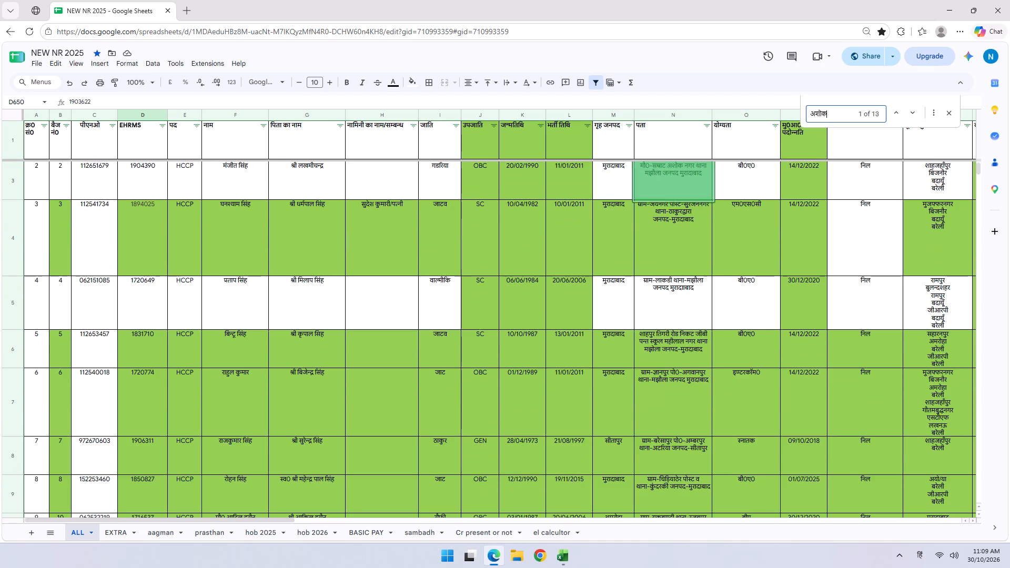
{"action": "key", "text": "Return"}
{"action": "key", "text": "Return"}
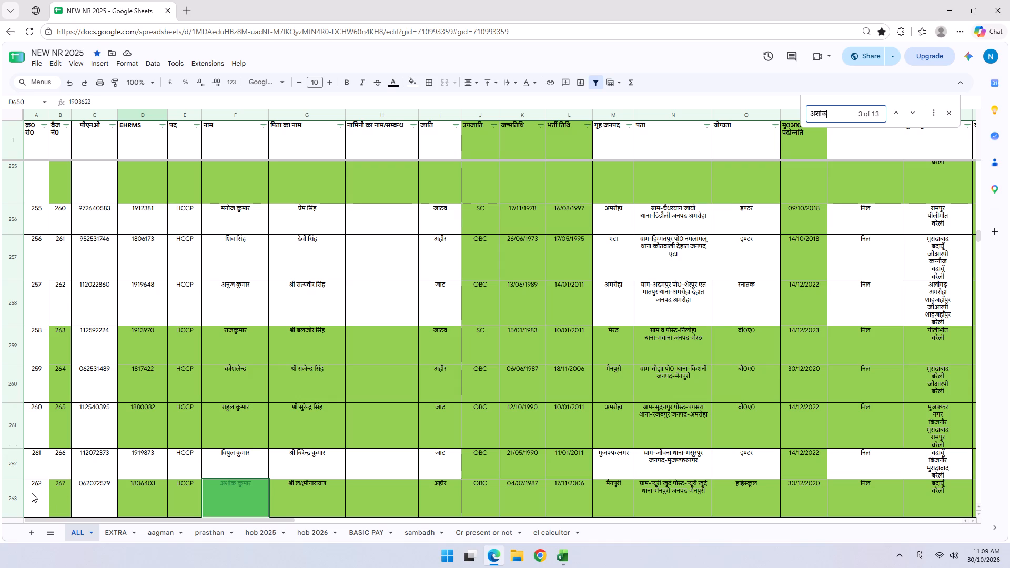
Copy the badge 267 record from serial number through name, A263:F263, and paste it into the bonus workbook at A106.
{"action": "left_click_drag", "start_coordinate": [32, 493], "coordinate": [245, 494]}
{"action": "key", "text": "ctrl+v"}
{"action": "key", "text": "ctrl+c"}
{"action": "key", "text": "alt+Tab"}
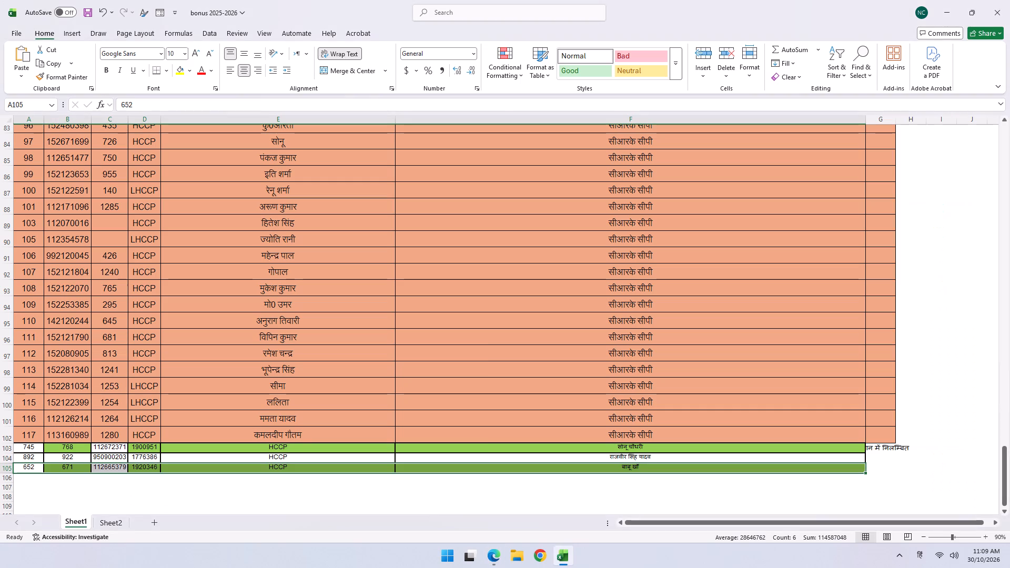
{"action": "left_click", "coordinate": [29, 479]}
{"action": "key", "text": "ctrl+v"}
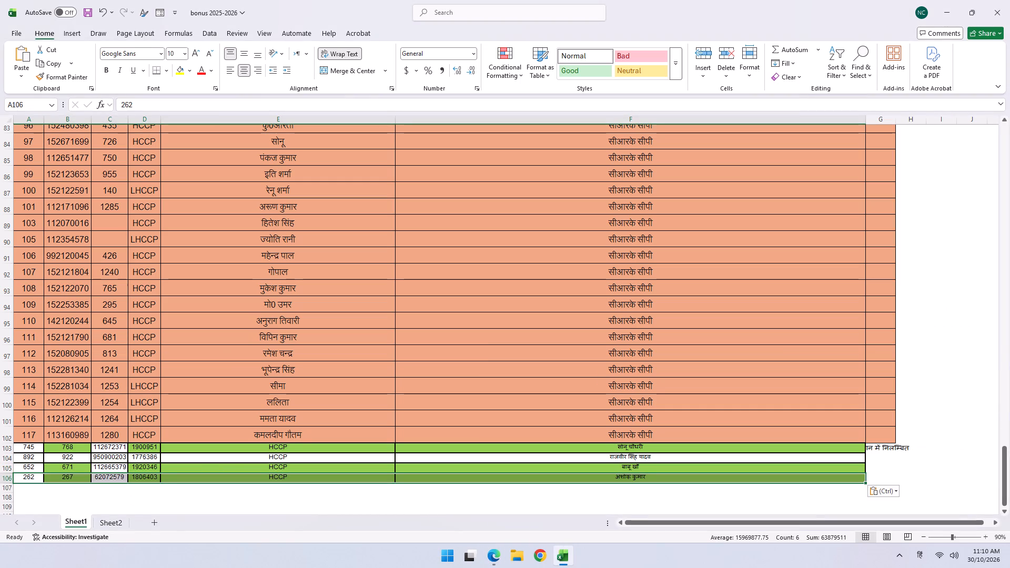
{"action": "key", "text": "alt+Tab"}
{"action": "left_click", "coordinate": [314, 411]}
{"action": "key", "text": "ctrl+f"}
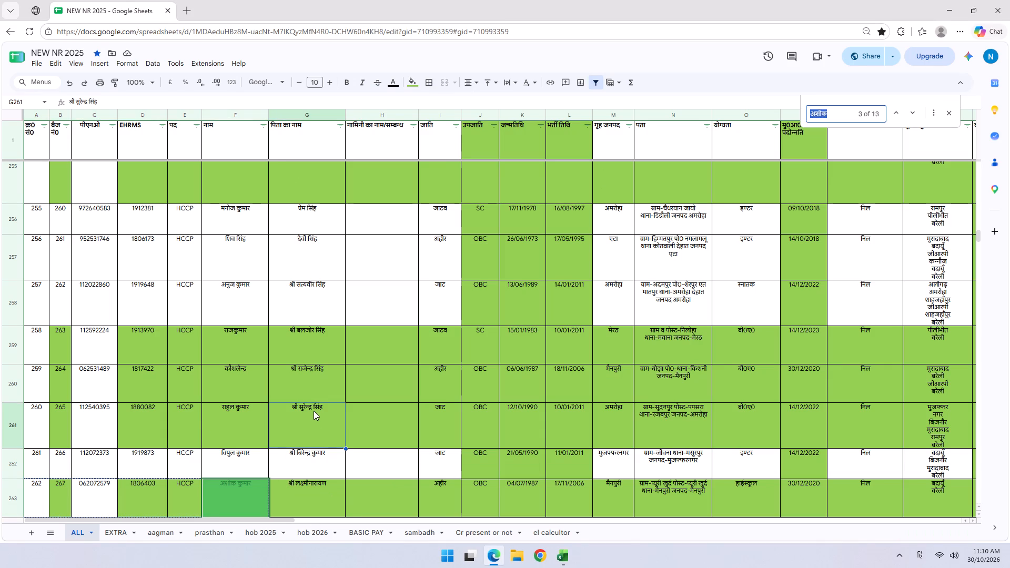
{"action": "key", "text": "BackSpace"}
{"action": "type", "text": "विपिन"}
{"action": "key", "text": "Return"}
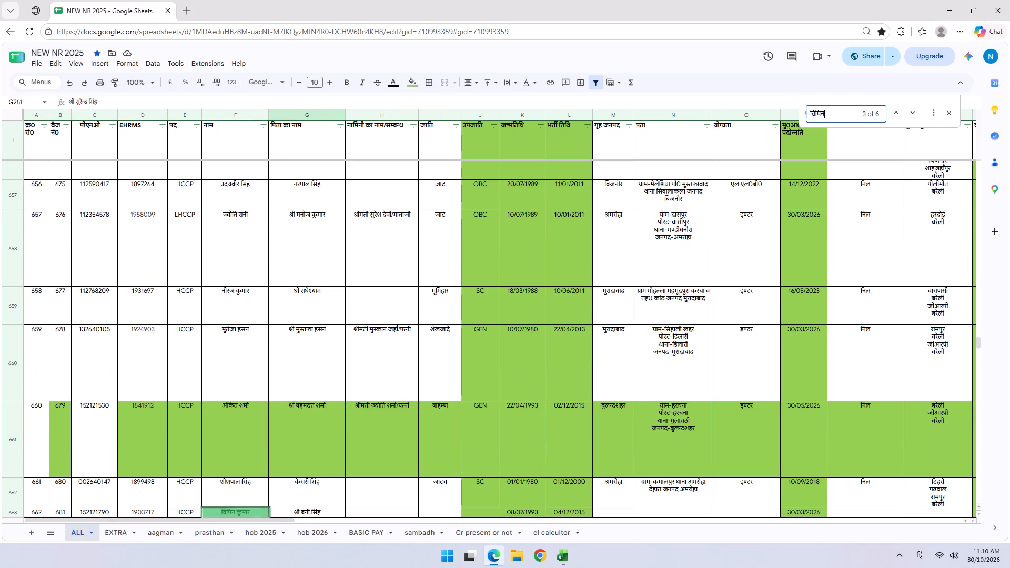
{"action": "key", "text": "Return"}
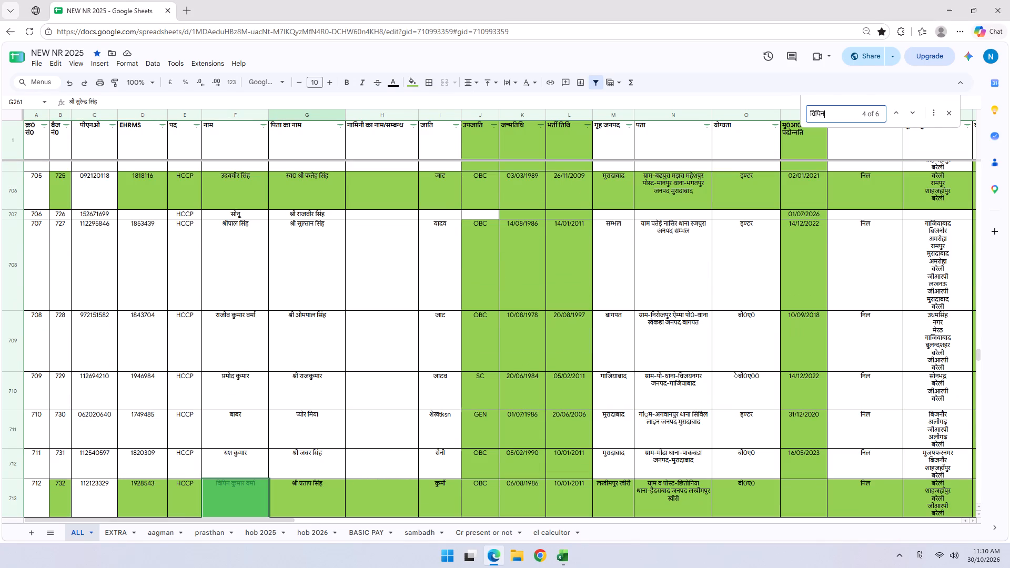
{"action": "left_click_drag", "start_coordinate": [39, 494], "coordinate": [249, 494]}
{"action": "key", "text": "ctrl+c"}
{"action": "key", "text": "alt+Tab"}
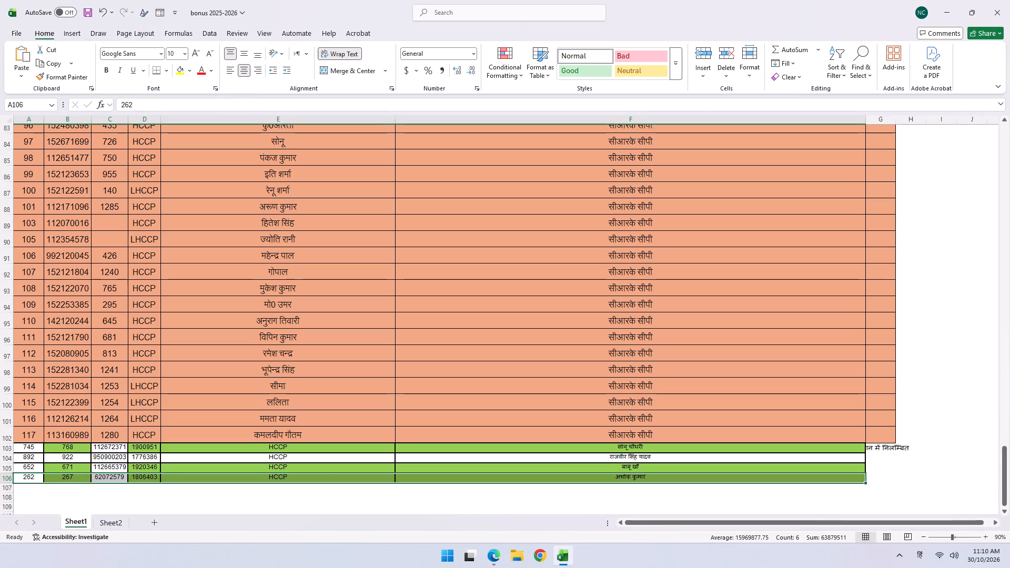
{"action": "left_click", "coordinate": [23, 489]}
{"action": "key", "text": "ctrl+v"}
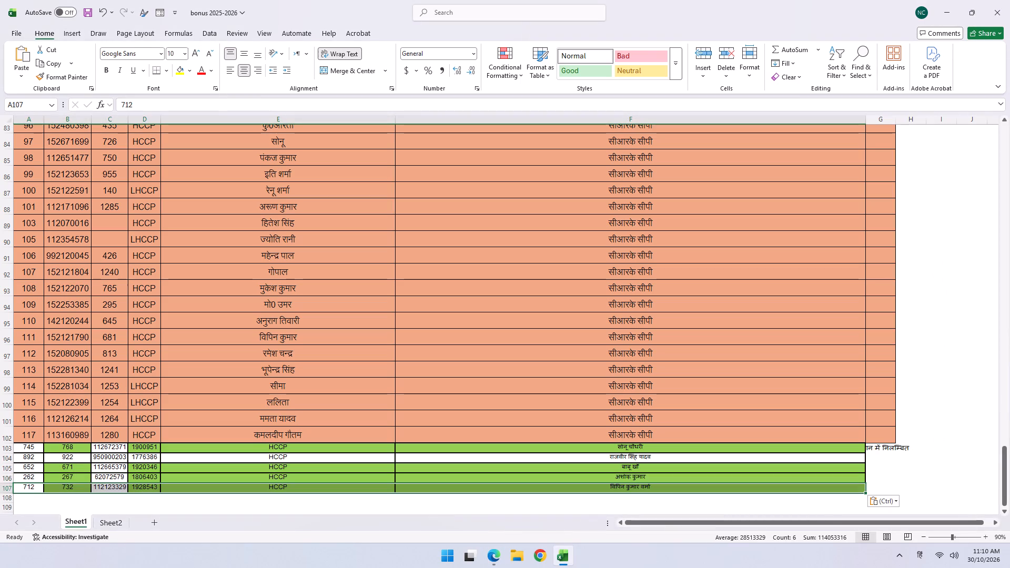
Search Sheet1 of the bonus workbook for विपिन to check the existing list for that name.
{"action": "left_click", "coordinate": [296, 390]}
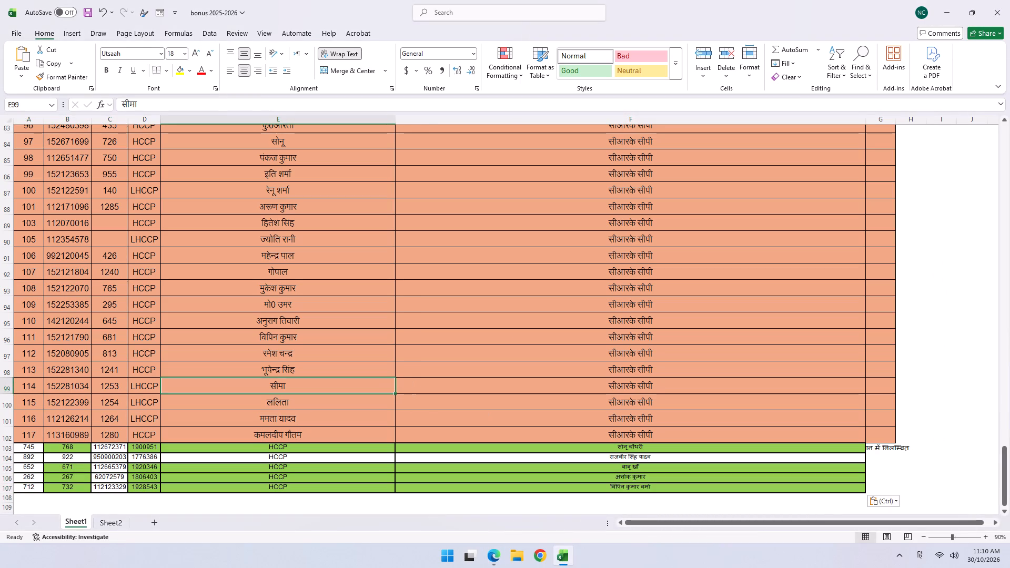
{"action": "key", "text": "ctrl+f"}
{"action": "type", "text": "विपिन"}
{"action": "key", "text": "Return"}
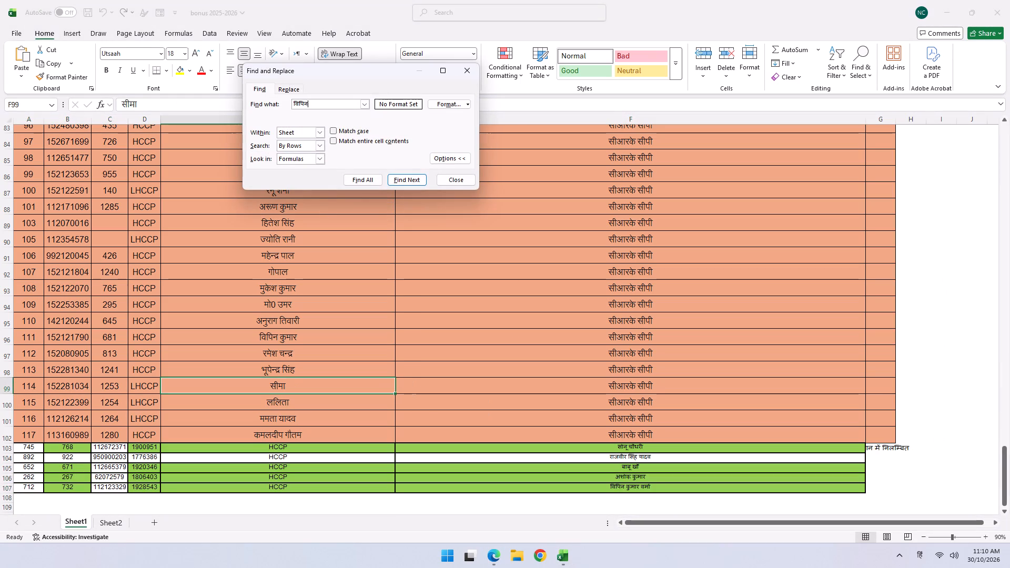
{"action": "key", "text": "Return"}
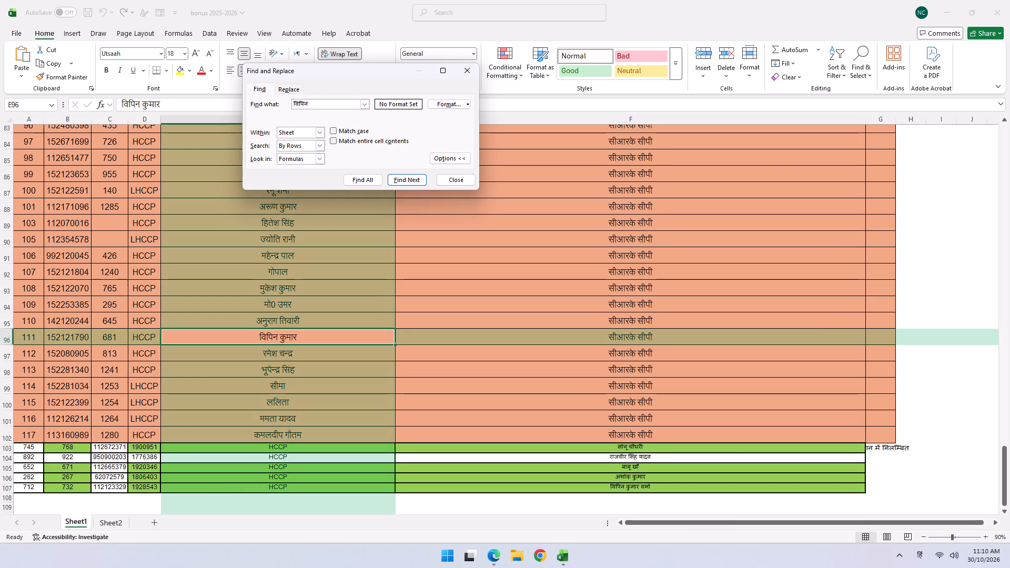
{"action": "key", "text": "Escape"}
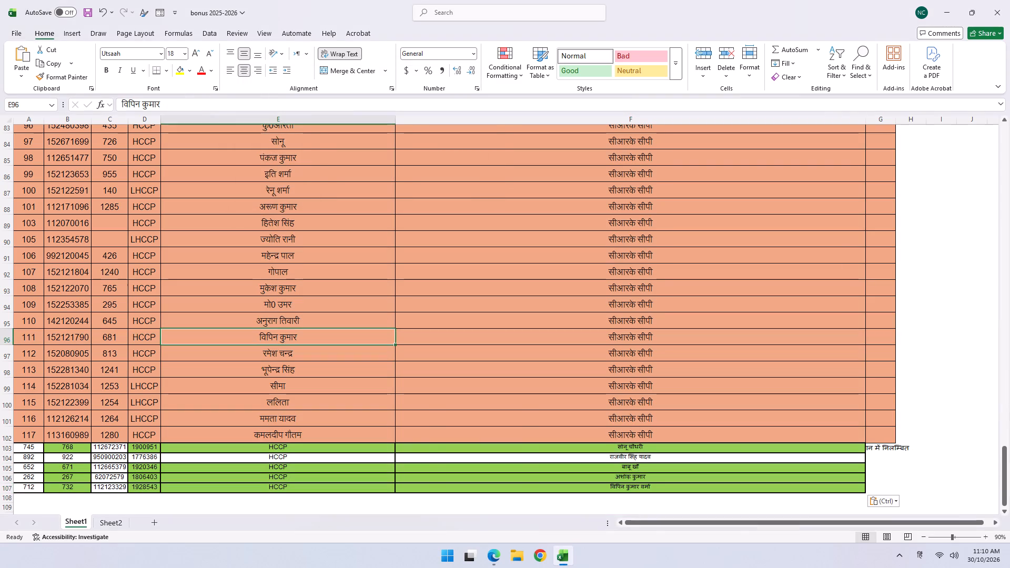
{"action": "key", "text": "alt+Tab"}
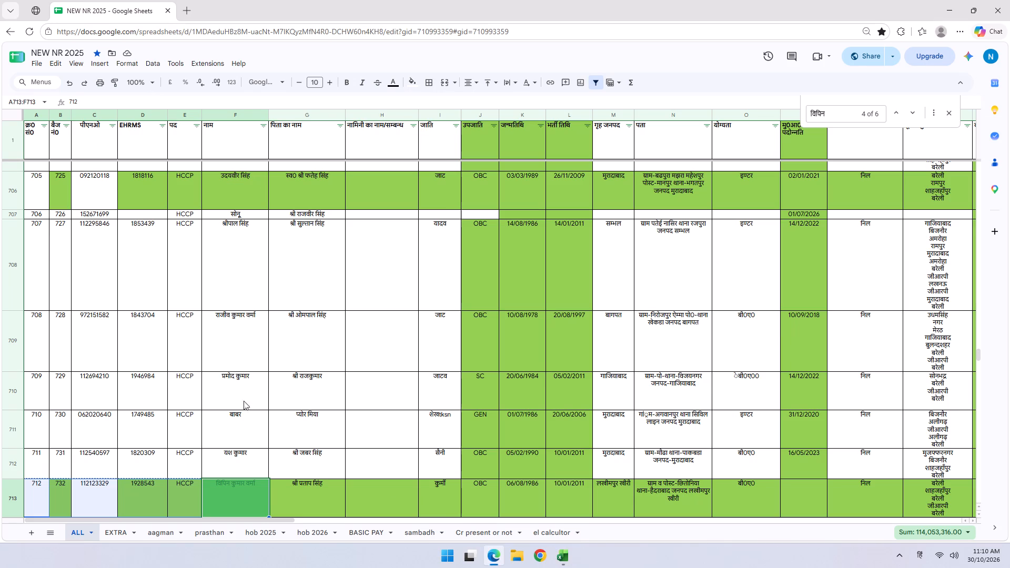
{"action": "scroll", "coordinate": [34, 377], "scroll_direction": "down", "scroll_amount": 3}
{"action": "key", "text": "ctrl+f"}
{"action": "type", "text": "1076"}
{"action": "key", "text": "Return"}
{"action": "key", "text": "Escape"}
{"action": "key", "text": "Left"}
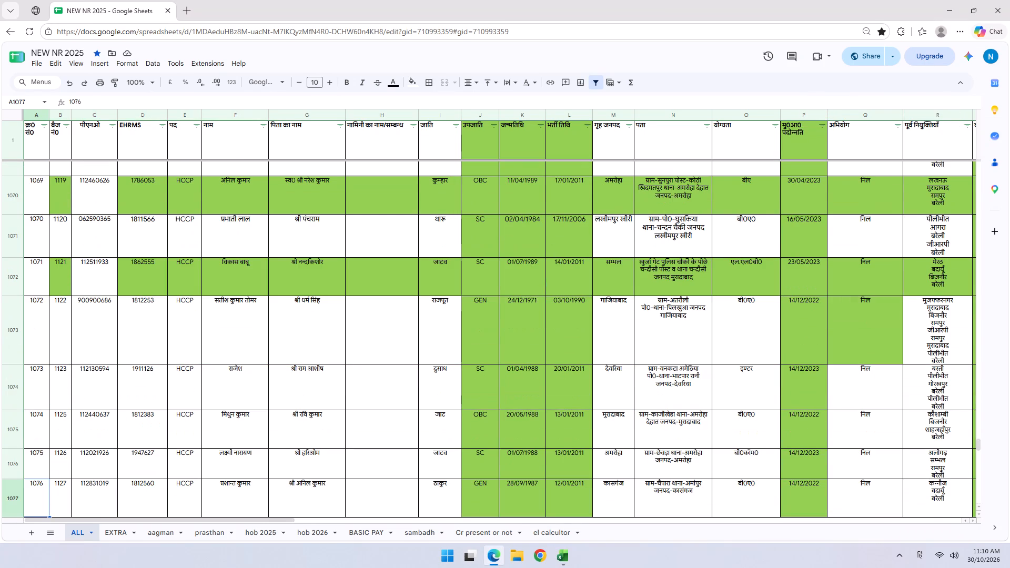
{"action": "key", "text": "Right"}
{"action": "key", "text": "ctrl+f"}
{"action": "key", "text": "Return"}
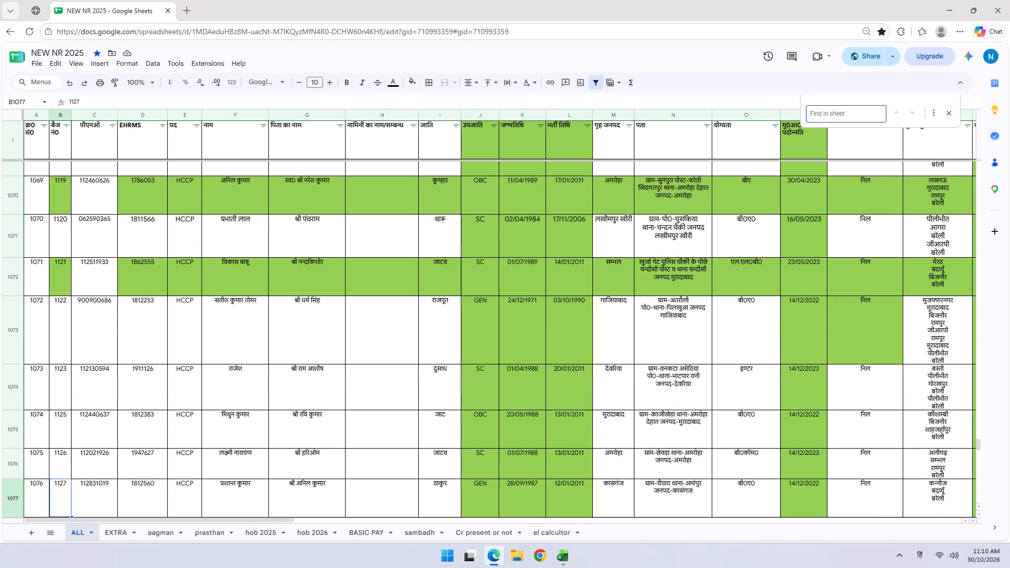
{"action": "type", "text": "1076"}
{"action": "key", "text": "Return"}
{"action": "key", "text": "Return"}
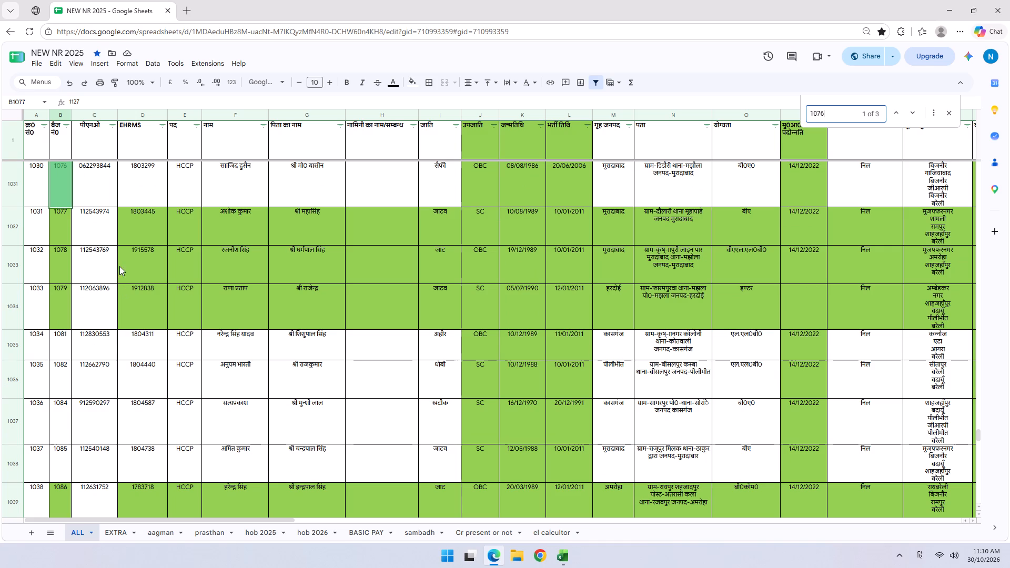
{"action": "left_click_drag", "start_coordinate": [38, 176], "coordinate": [223, 180]}
{"action": "key", "text": "ctrl+c"}
{"action": "key", "text": "alt+Tab"}
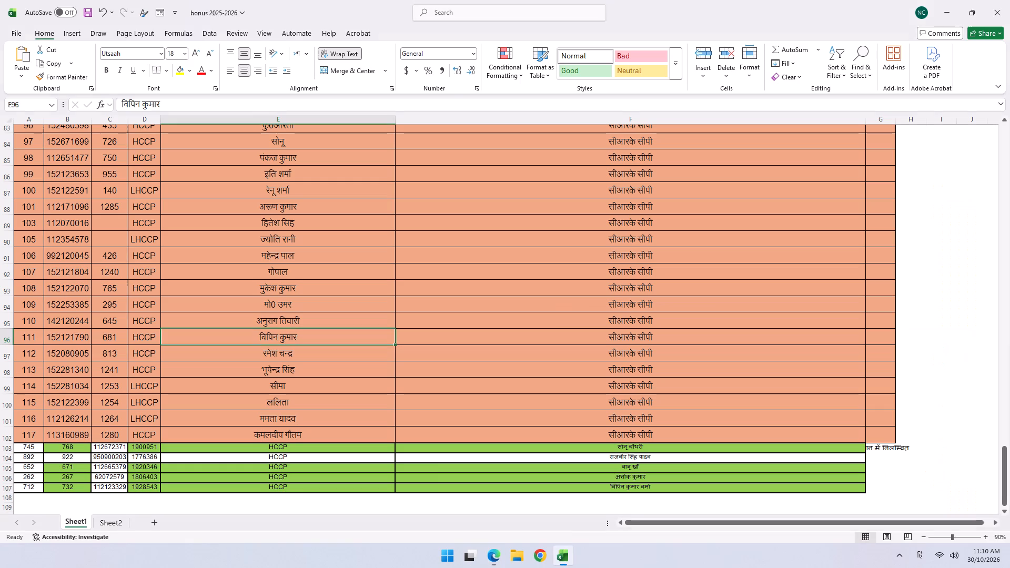
{"action": "left_click", "coordinate": [23, 498]}
{"action": "key", "text": "ctrl+v"}
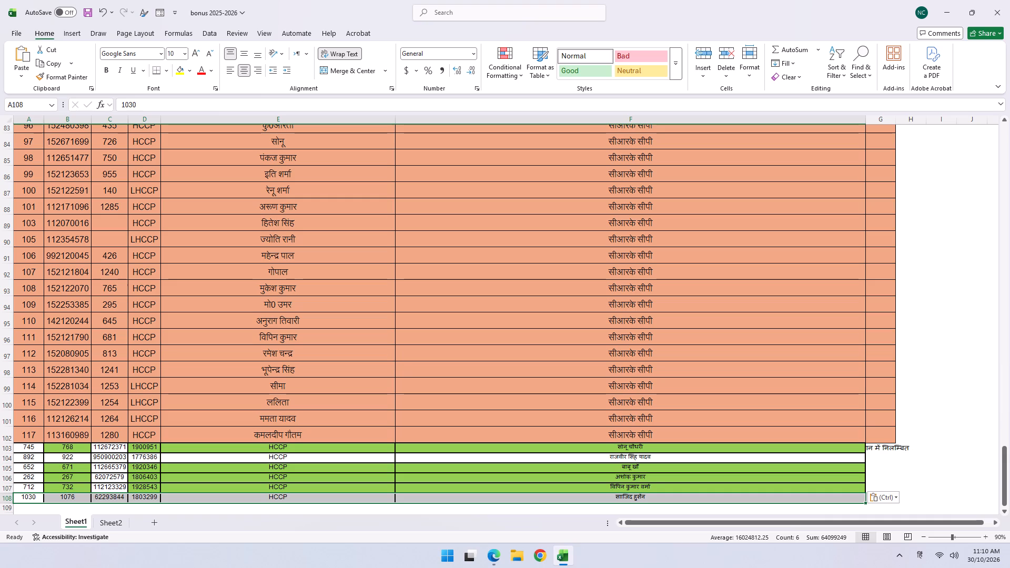
Search the ALL sheet in NEW NR 2025 for 509 and step through the matches to badge number 509.
{"action": "key", "text": "alt+Tab"}
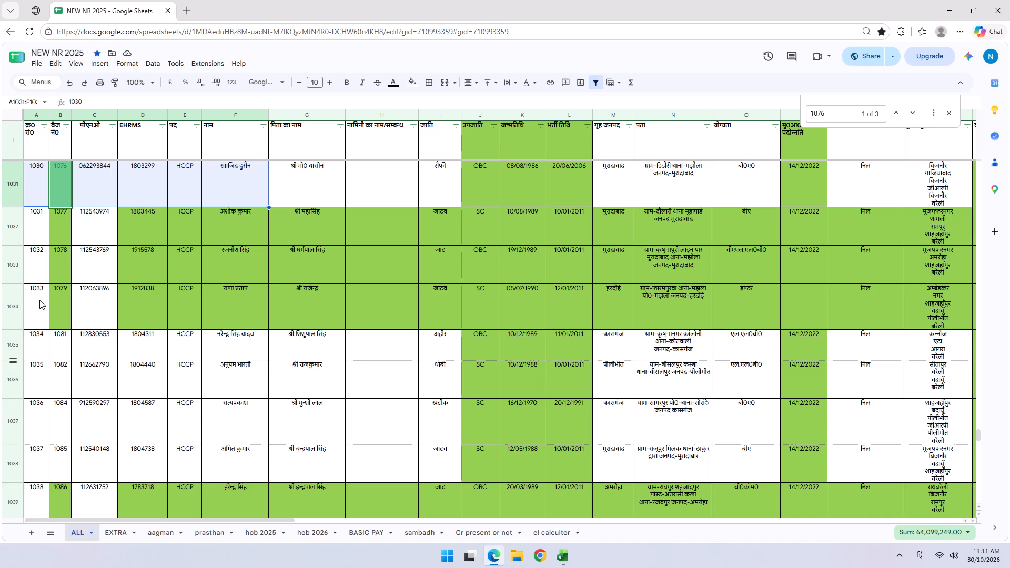
{"action": "left_click", "coordinate": [66, 259]}
{"action": "left_click", "coordinate": [121, 263]}
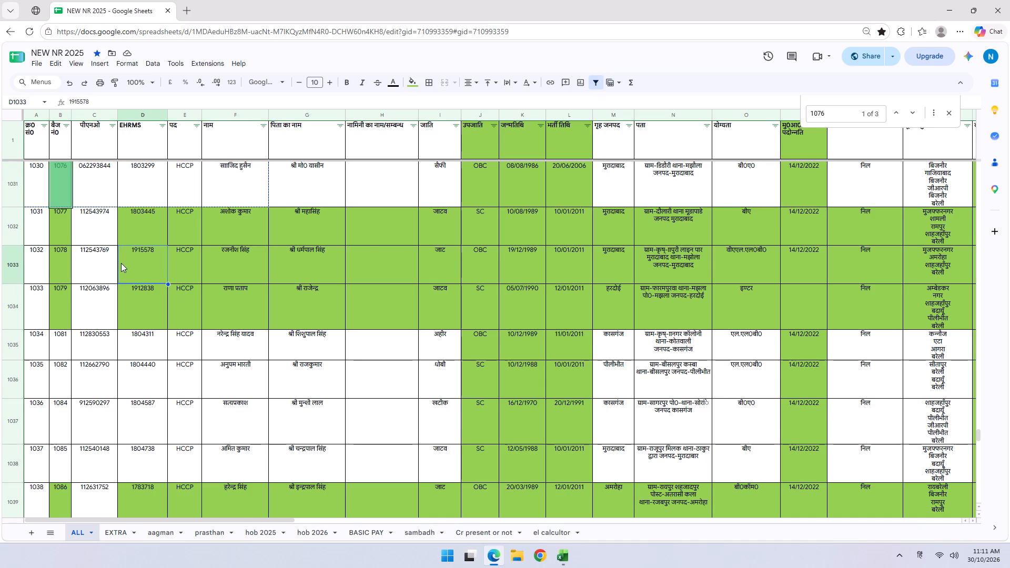
{"action": "key", "text": "ctrl+f"}
{"action": "type", "text": "509"}
{"action": "key", "text": "space"}
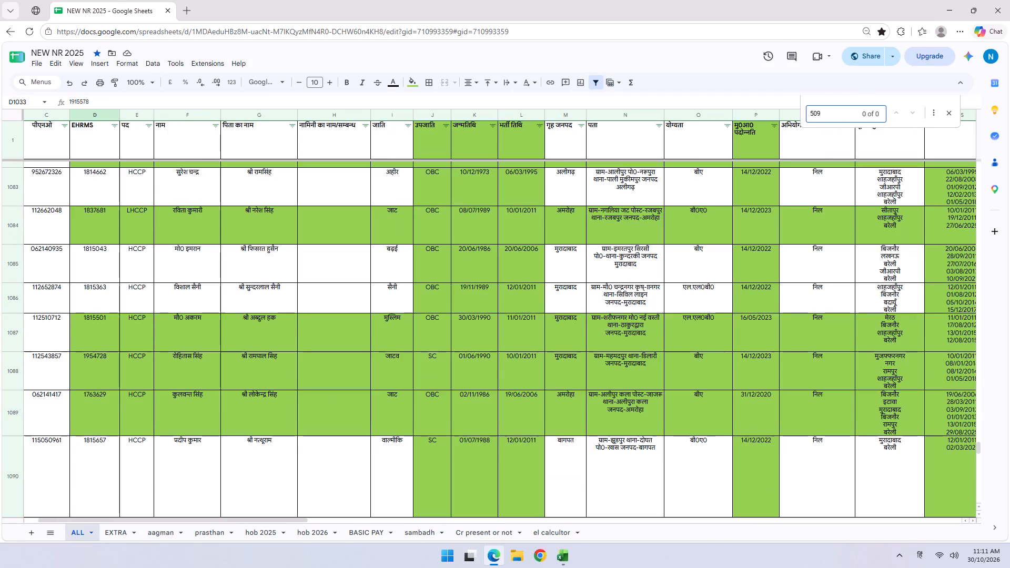
{"action": "key", "text": "Return"}
{"action": "key", "text": "BackSpace"}
{"action": "key", "text": "Return"}
{"action": "key", "text": "Return"}
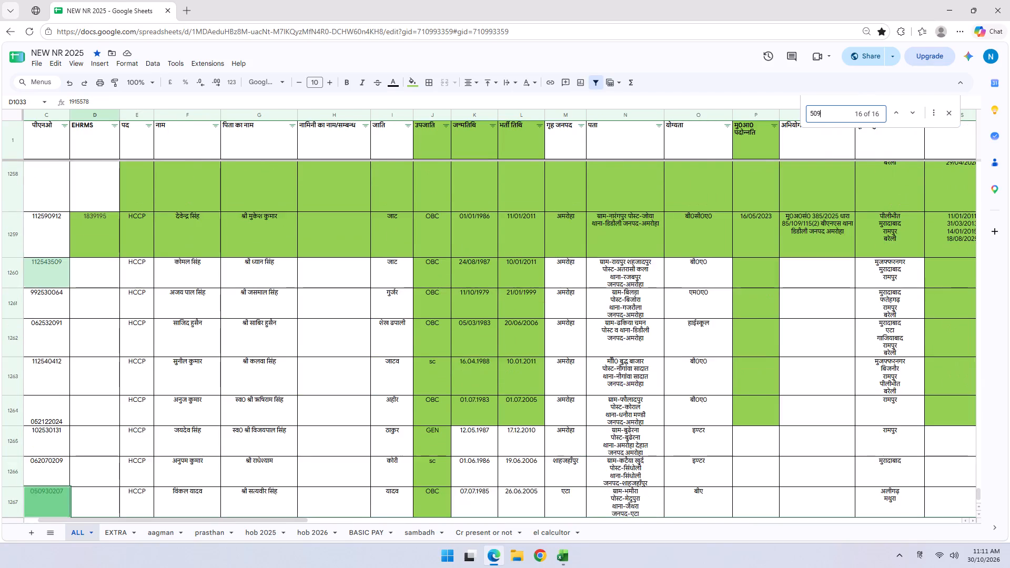
{"action": "key", "text": "Return"}
{"action": "key", "text": "Return"}
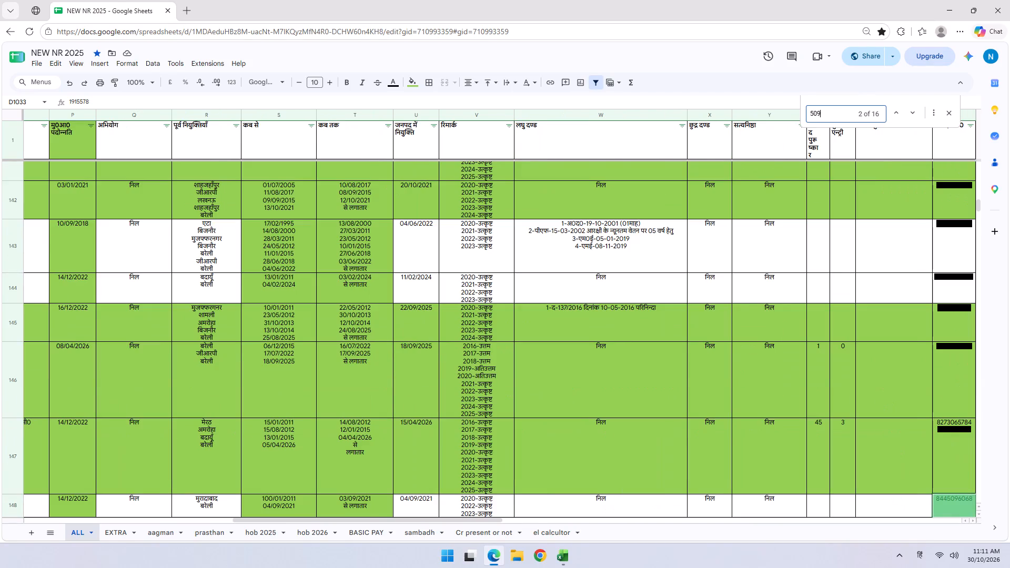
{"action": "key", "text": "Return"}
{"action": "key", "text": "Return"}
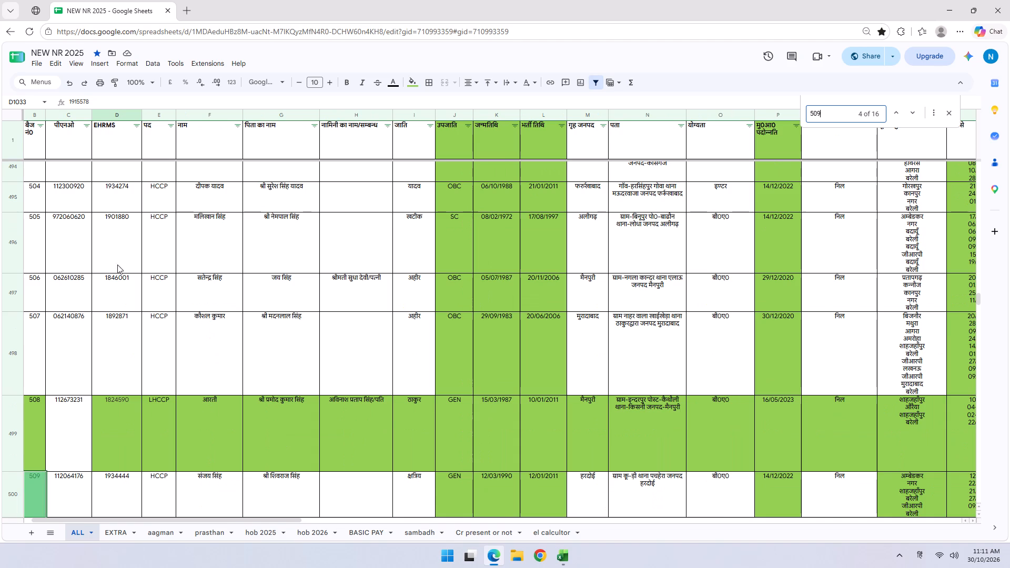
{"action": "key", "text": "Left"}
{"action": "key", "text": "Left"}
{"action": "key", "text": "Left"}
{"action": "key", "text": "Escape"}
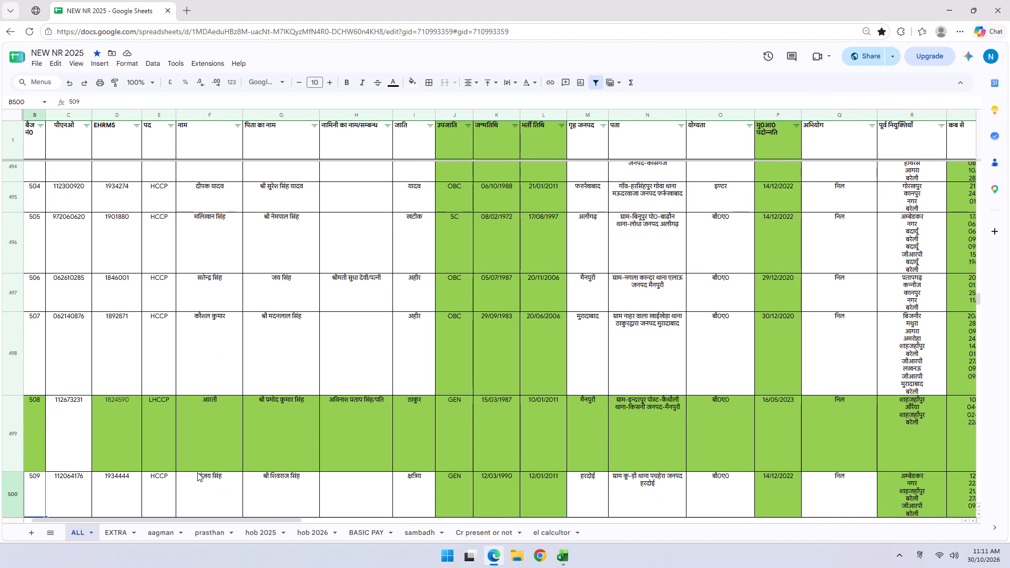
{"action": "key", "text": "Left"}
{"action": "key", "text": "Left"}
{"action": "key", "text": "Left"}
{"action": "key", "text": "Left"}
{"action": "key", "text": "shift+Right"}
{"action": "key", "text": "shift+Right"}
{"action": "key", "text": "shift+Right"}
{"action": "key", "text": "shift+Right"}
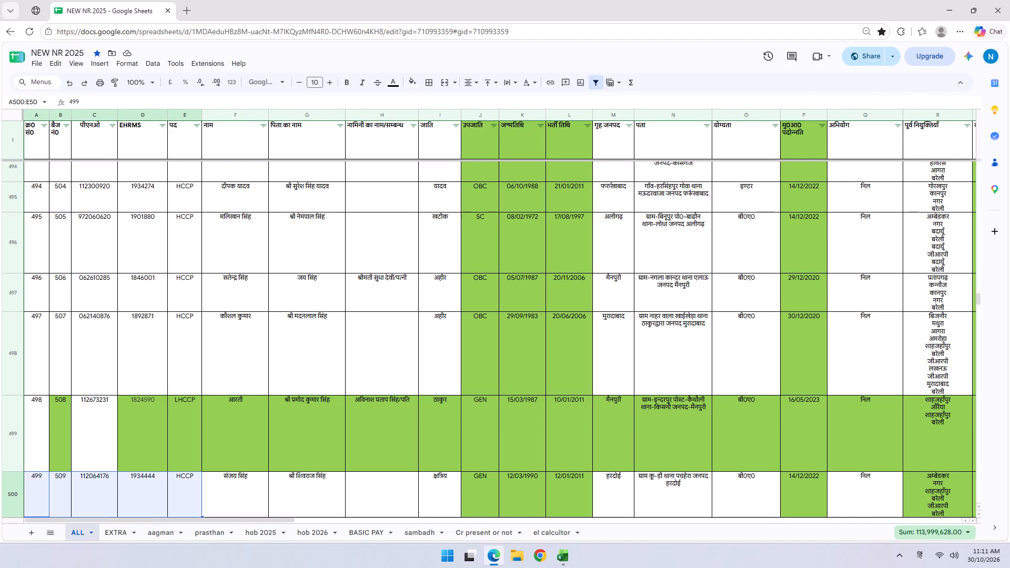
{"action": "key", "text": "shift+Right"}
{"action": "key", "text": "ctrl+c"}
{"action": "key", "text": "alt+Tab"}
{"action": "key", "text": "Down"}
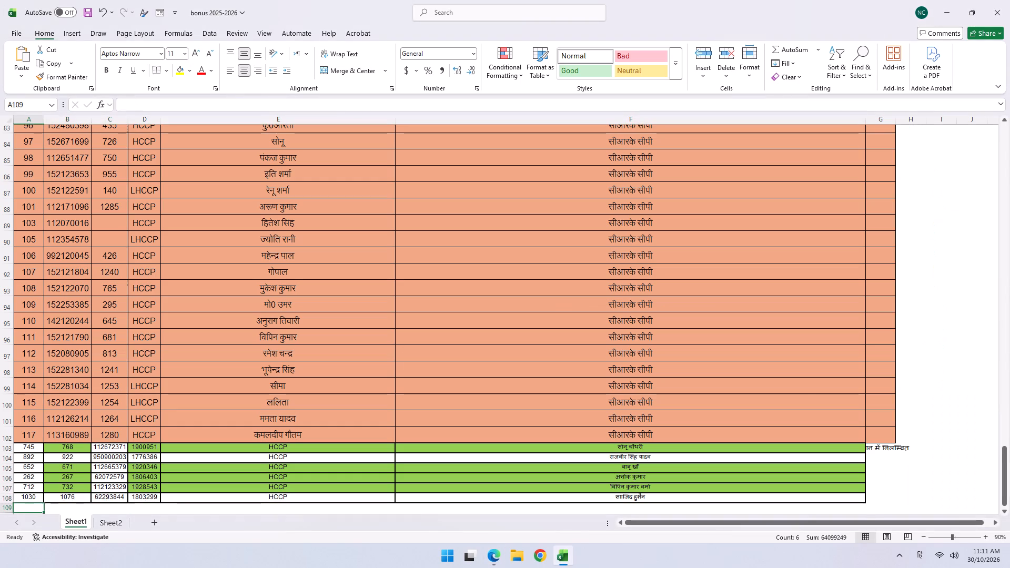
{"action": "key", "text": "ctrl+v"}
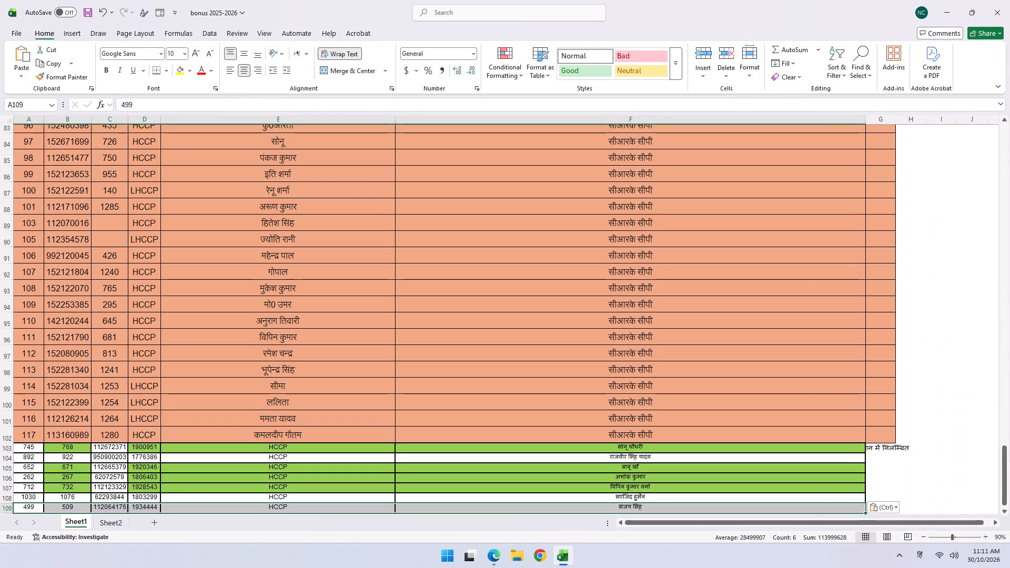
{"action": "key", "text": "alt+Tab"}
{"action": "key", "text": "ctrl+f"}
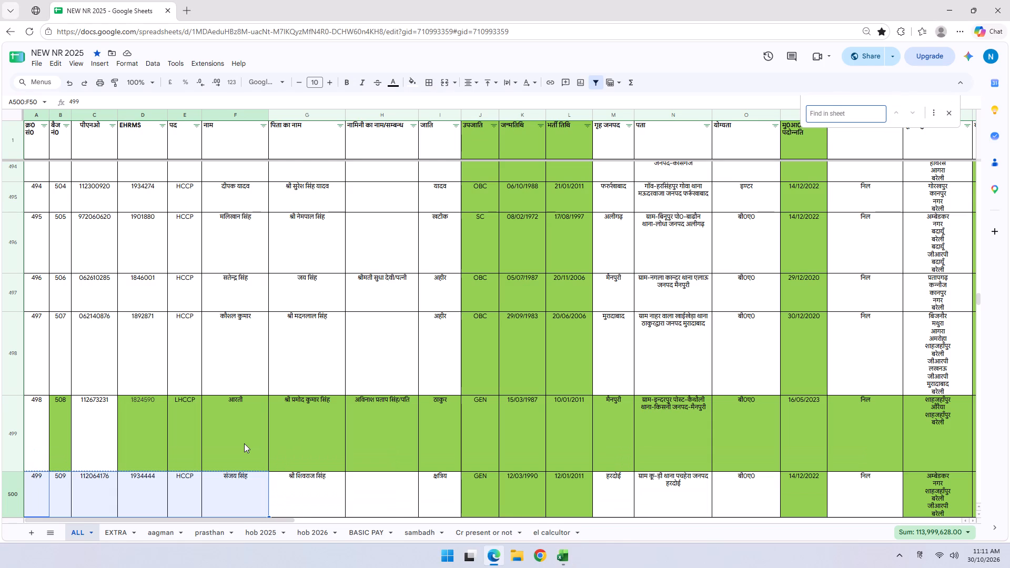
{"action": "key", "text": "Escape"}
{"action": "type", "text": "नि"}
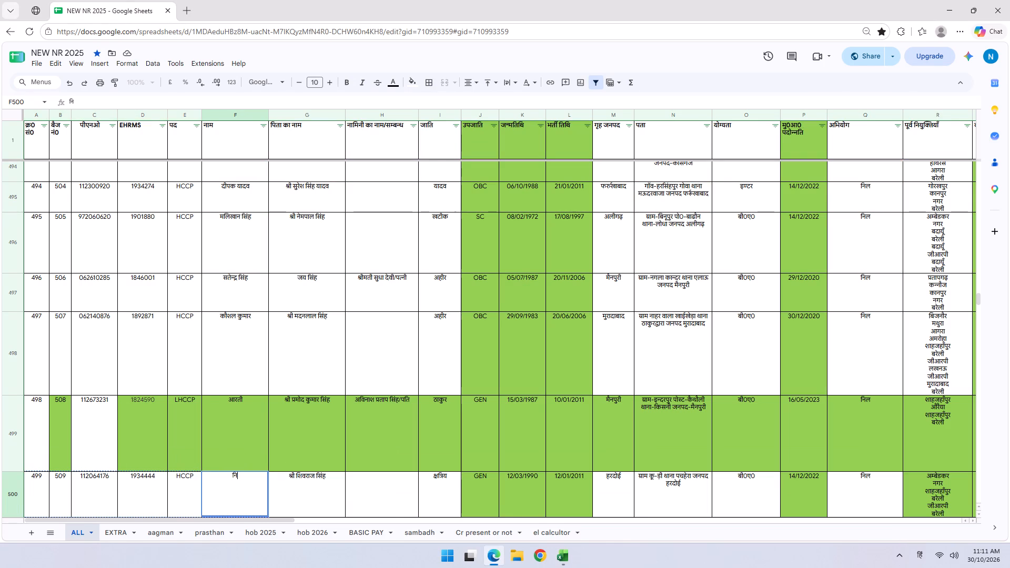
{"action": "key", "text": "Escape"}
{"action": "key", "text": "ctrl+f"}
{"action": "type", "text": "नितिन"}
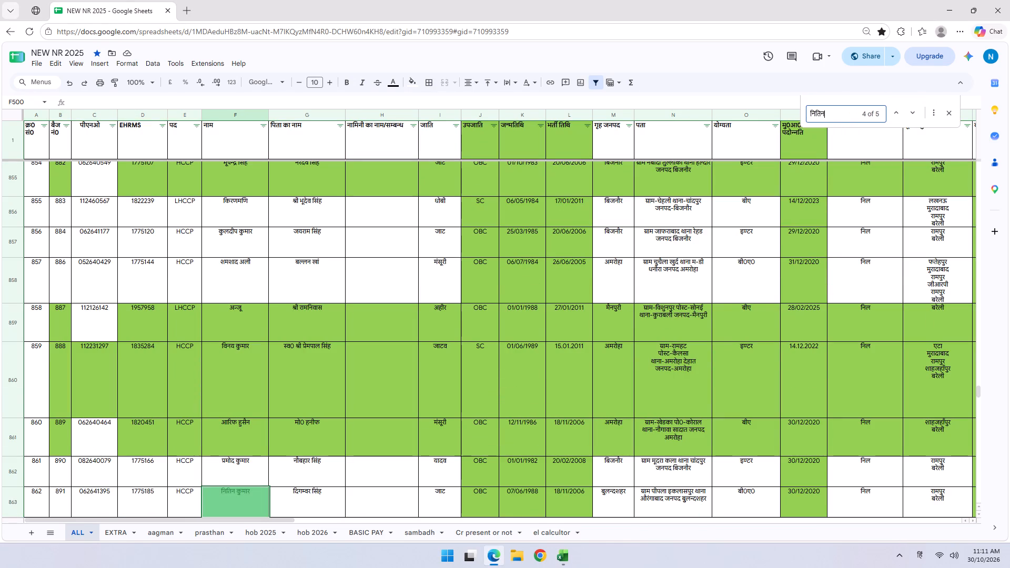
{"action": "key", "text": "Return"}
{"action": "key", "text": "Return"}
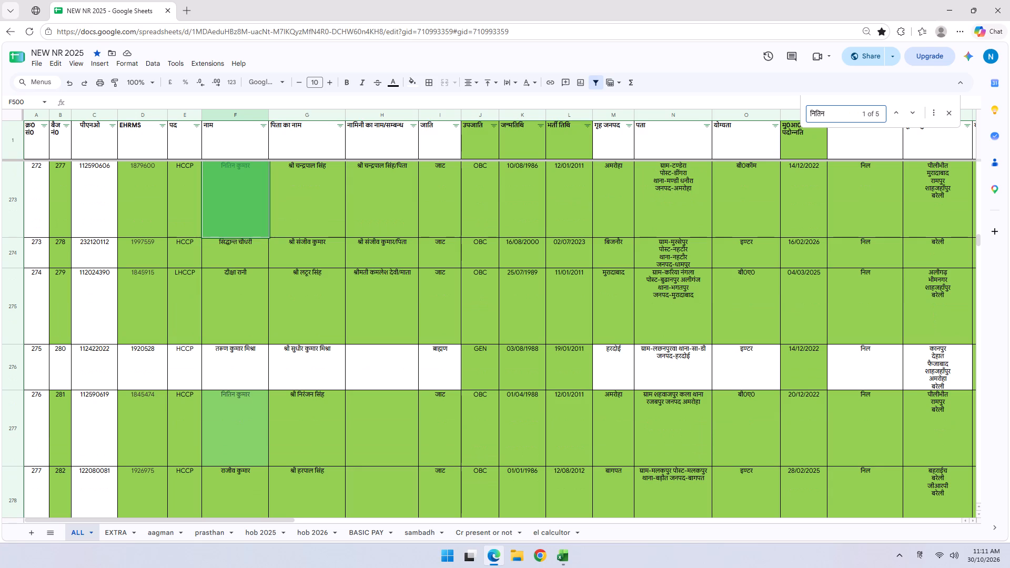
{"action": "key", "text": "Return"}
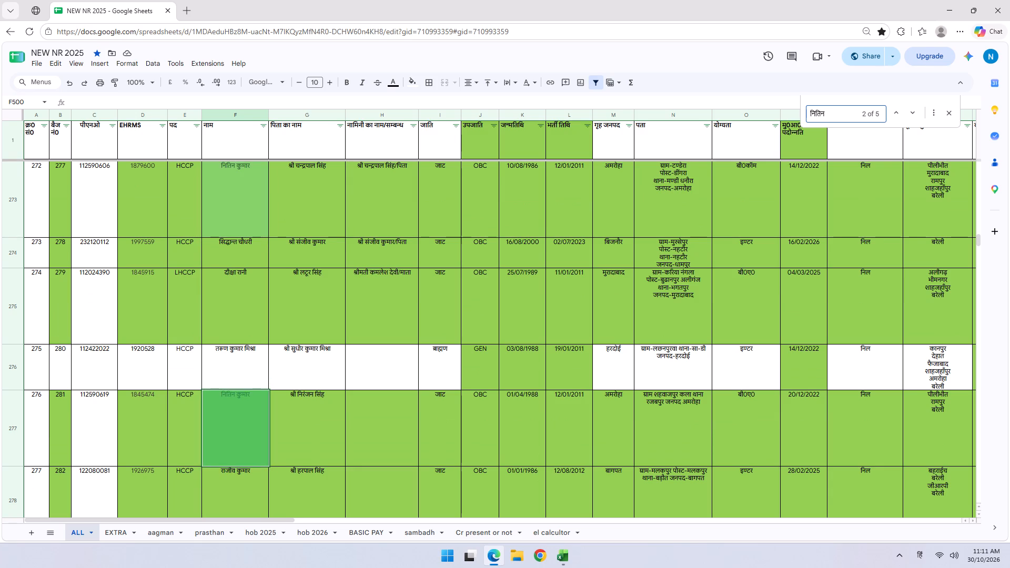
Copy the badge 243 record from serial number through name, A239:F239, and paste it into the bonus workbook at A110.
{"action": "scroll", "coordinate": [215, 431], "scroll_direction": "up", "scroll_amount": 3}
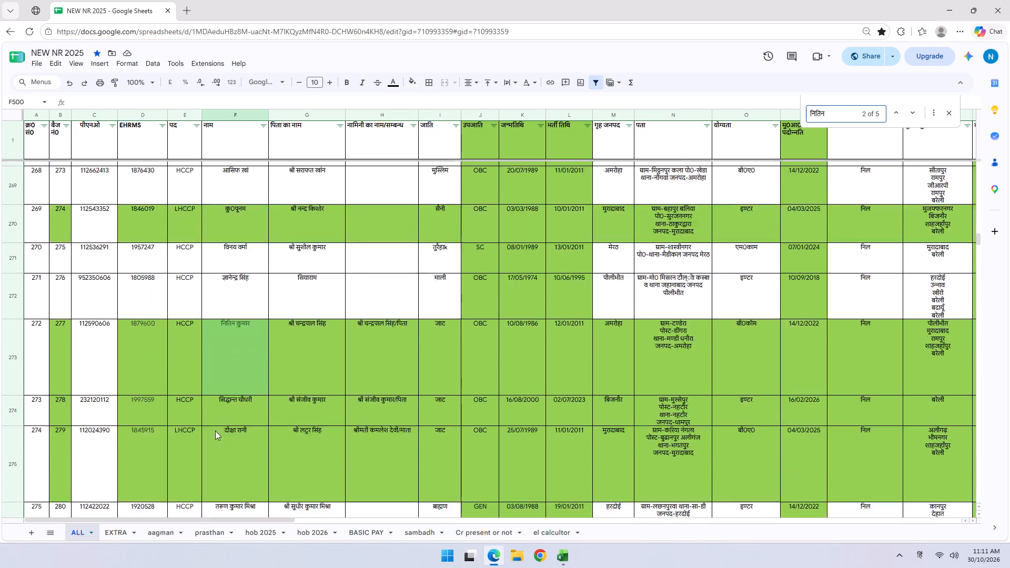
{"action": "scroll", "coordinate": [215, 431], "scroll_direction": "up", "scroll_amount": 20}
{"action": "scroll", "coordinate": [215, 431], "scroll_direction": "down", "scroll_amount": 1}
{"action": "scroll", "coordinate": [215, 431], "scroll_direction": "up", "scroll_amount": 6}
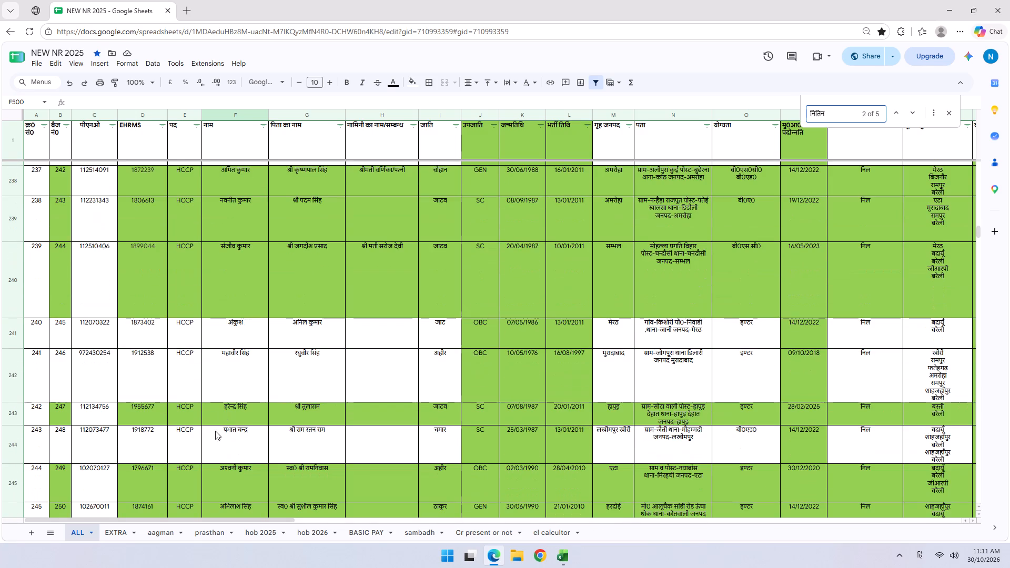
{"action": "left_click", "coordinate": [30, 205]}
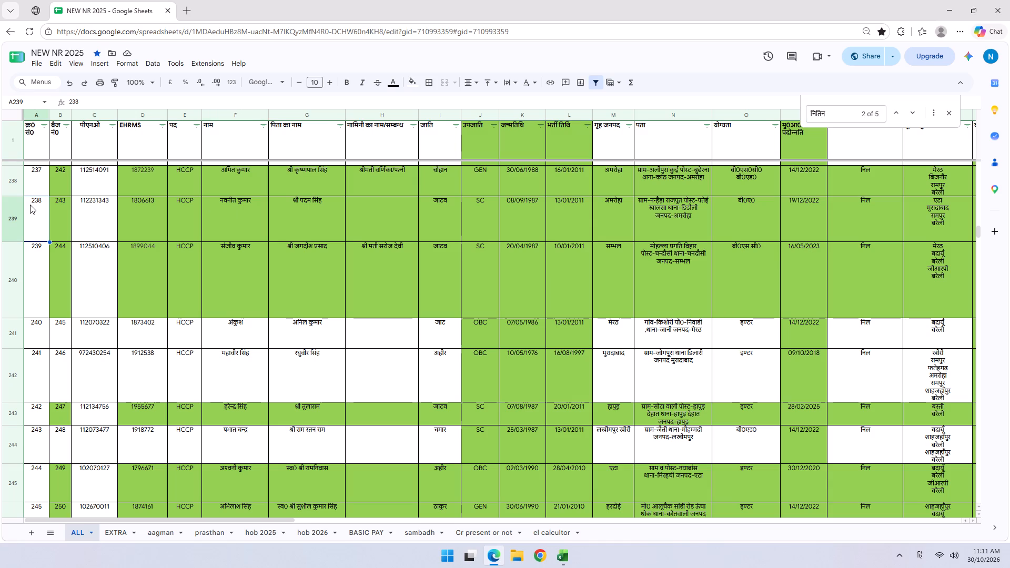
{"action": "left_click_drag", "start_coordinate": [30, 205], "coordinate": [240, 221]}
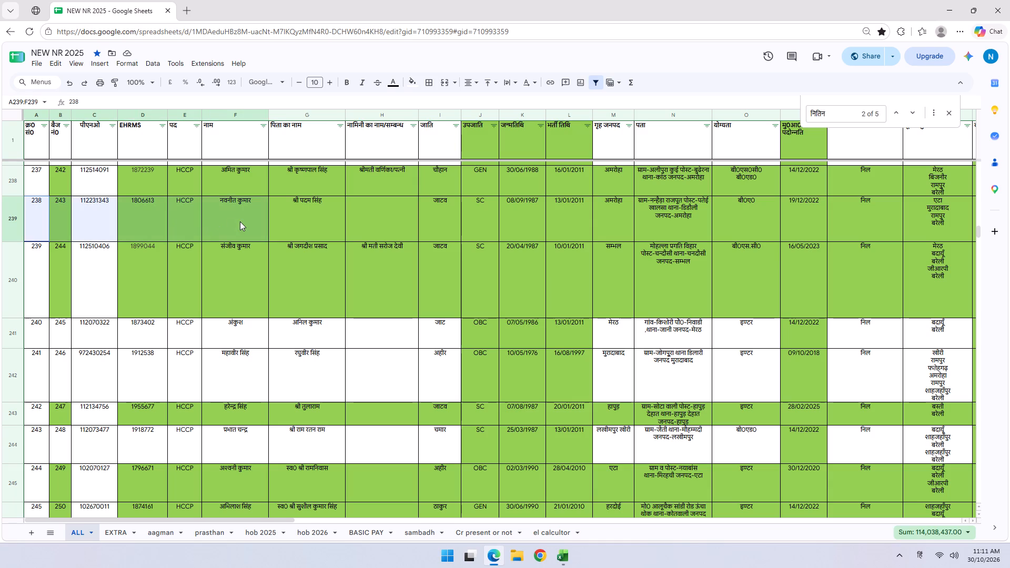
{"action": "left_click_drag", "start_coordinate": [240, 221], "coordinate": [248, 221]}
{"action": "key", "text": "ctrl+c"}
{"action": "key", "text": "alt+Tab"}
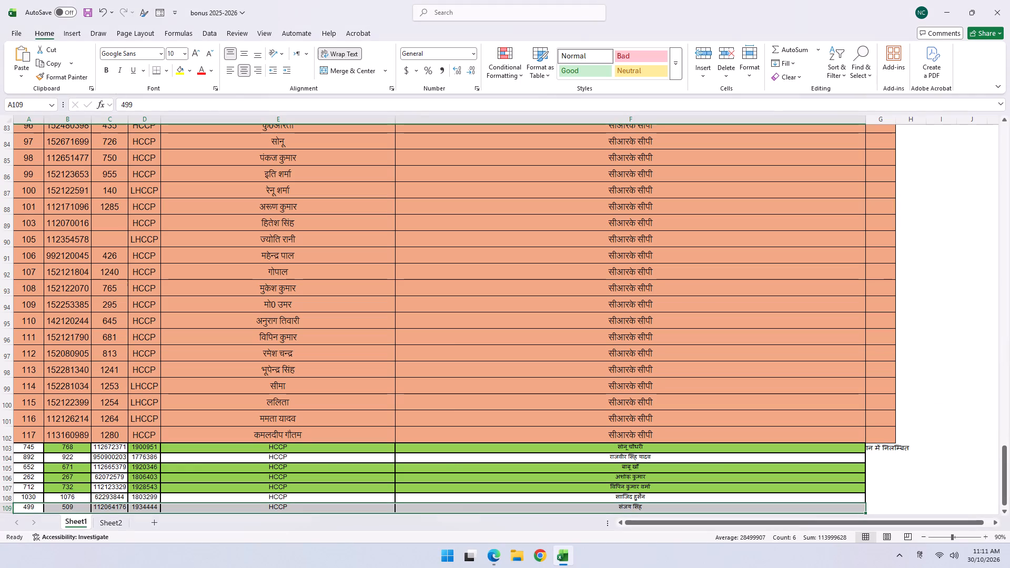
{"action": "scroll", "coordinate": [48, 504], "scroll_direction": "down", "scroll_amount": 1}
{"action": "left_click", "coordinate": [32, 486]}
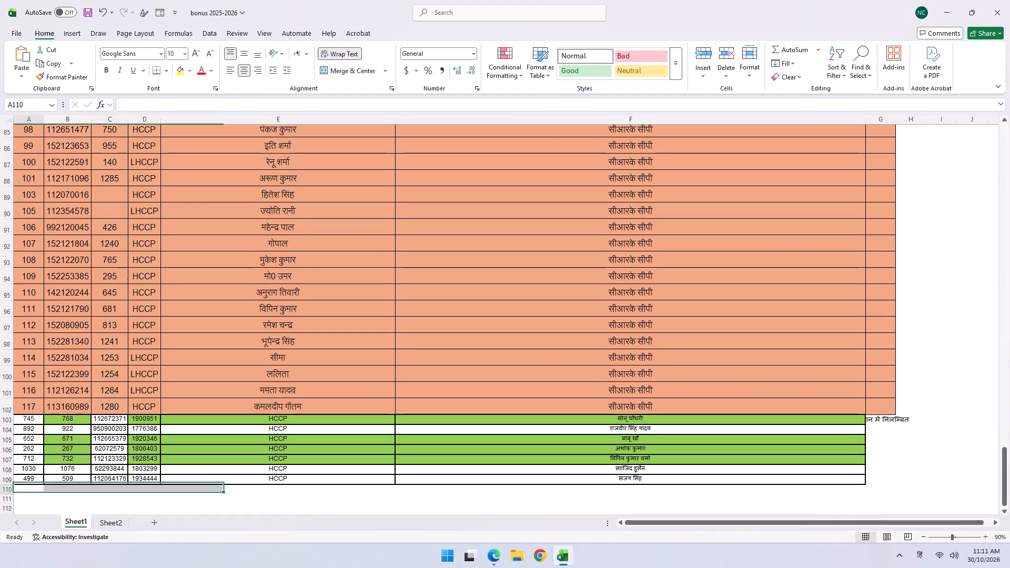
{"action": "key", "text": "ctrl+v"}
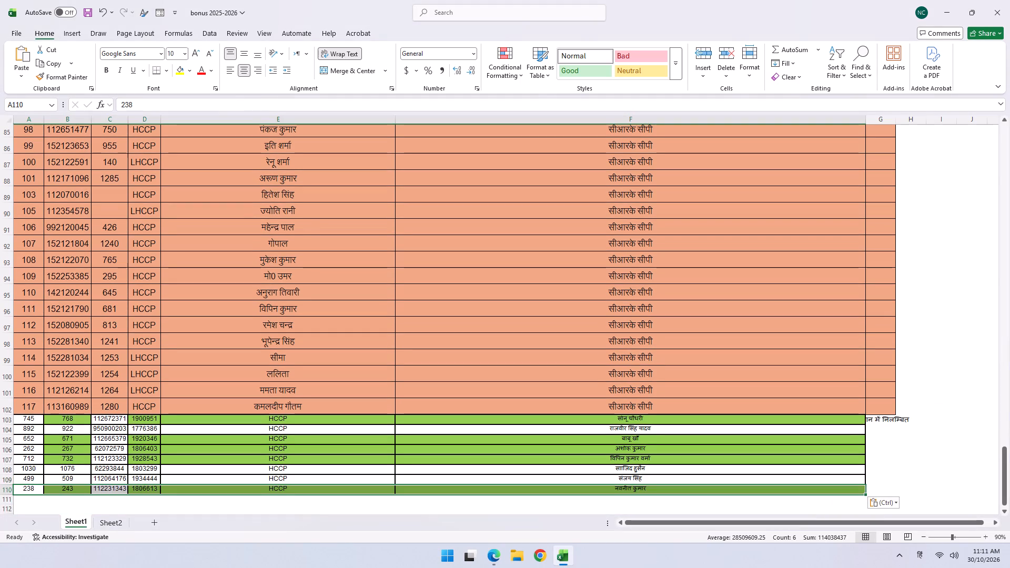
{"action": "key", "text": "alt+Tab"}
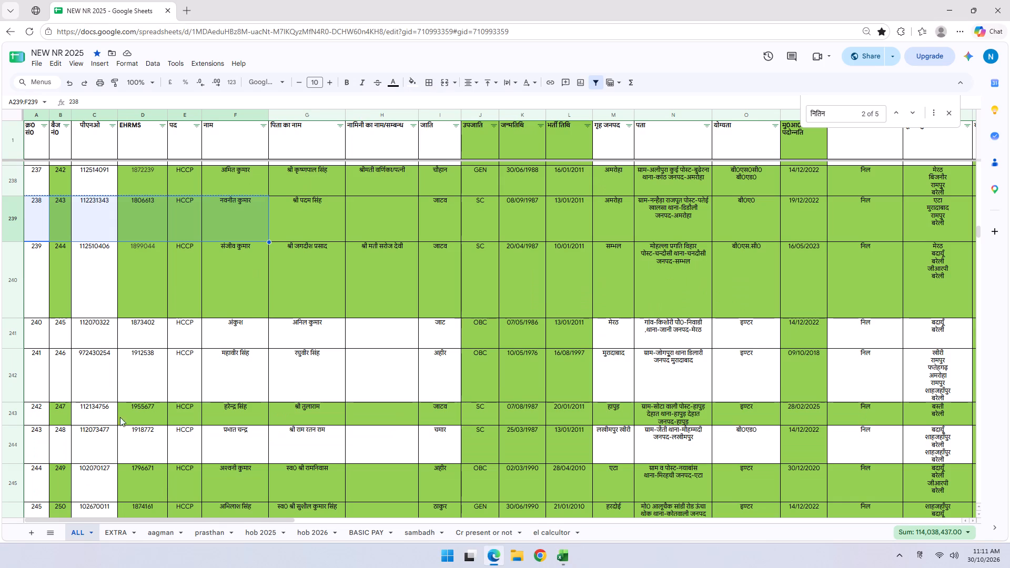
{"action": "left_click", "coordinate": [117, 411]}
{"action": "key", "text": "ctrl+f"}
{"action": "type", "text": "1157"}
{"action": "key", "text": "Return"}
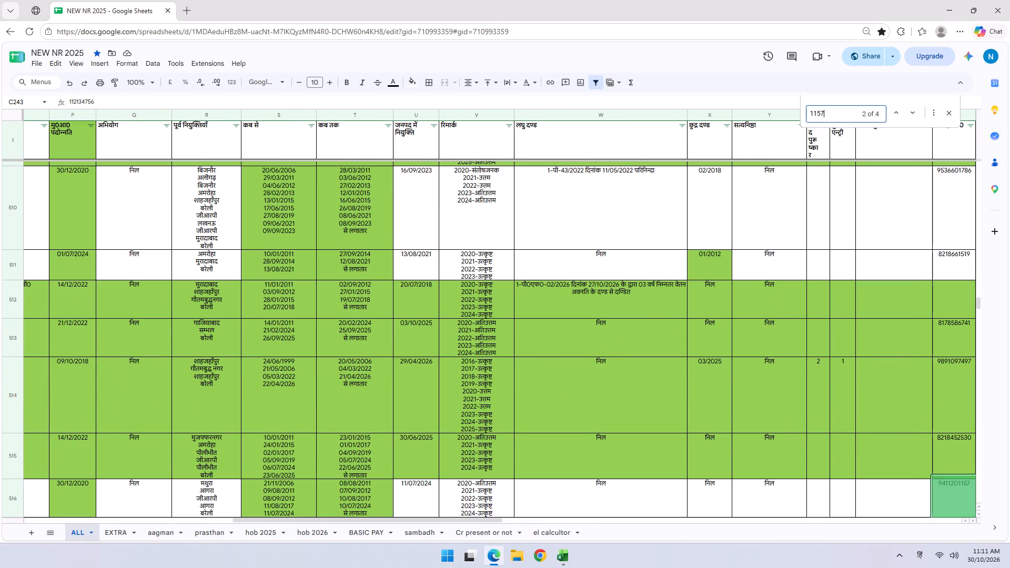
{"action": "key", "text": "Return"}
{"action": "key", "text": "Escape"}
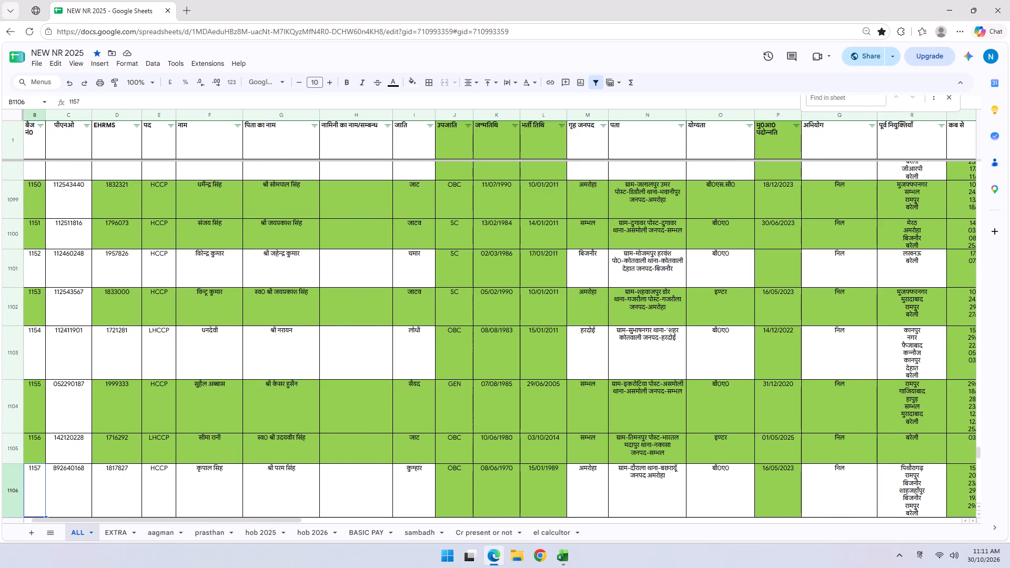
{"action": "key", "text": "Left"}
{"action": "key", "text": "Left"}
{"action": "key", "text": "Left"}
{"action": "key", "text": "ctrl+shift+Right"}
{"action": "key", "text": "ctrl+shift+Right"}
{"action": "key", "text": "ctrl+shift+Left"}
{"action": "key", "text": "ctrl+shift+Left"}
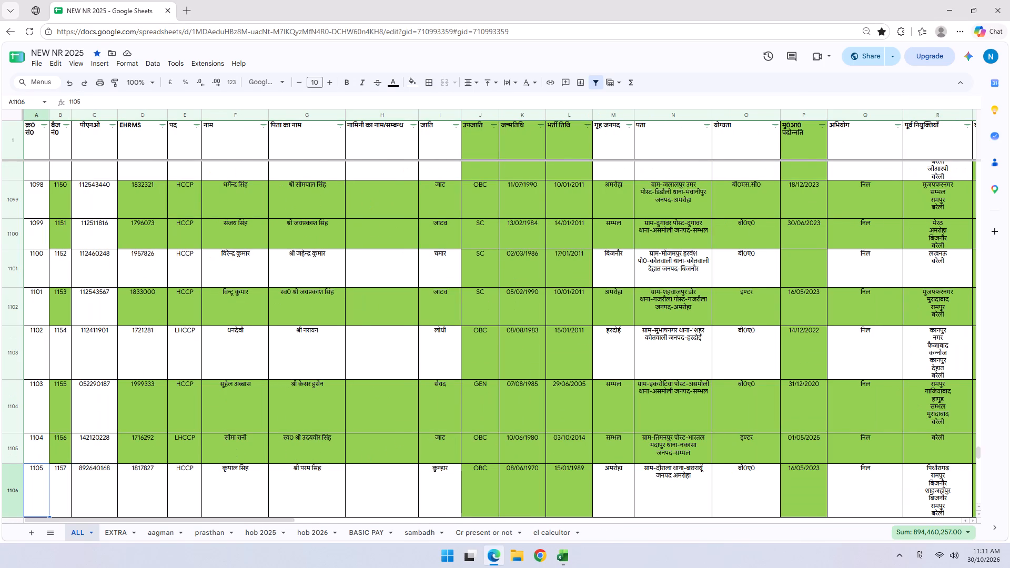
{"action": "key", "text": "shift+Left"}
{"action": "key", "text": "ctrl+shift+Right"}
{"action": "key", "text": "shift+Left"}
{"action": "key", "text": "ctrl+c"}
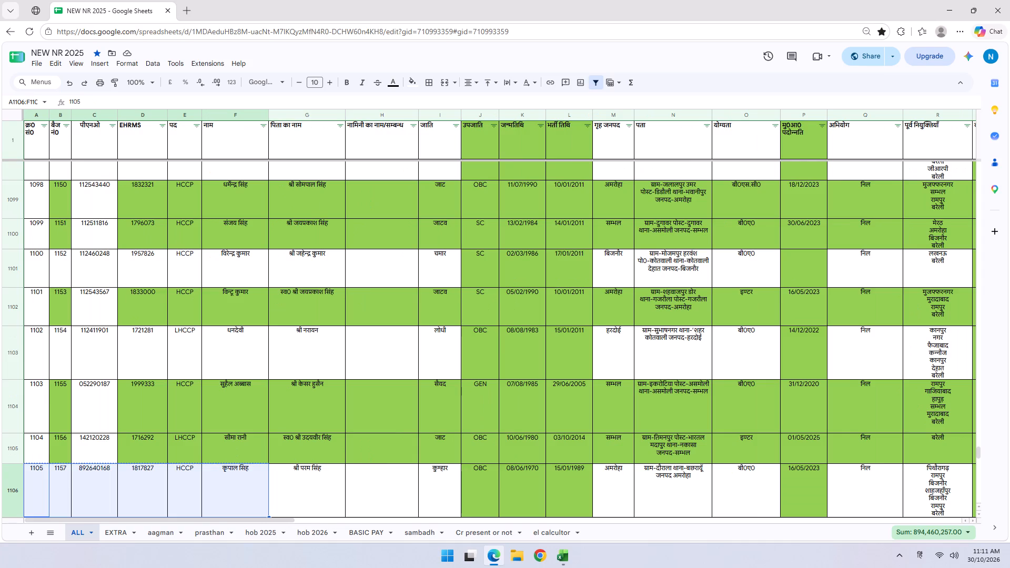
{"action": "key", "text": "alt+Tab"}
{"action": "key", "text": "Down"}
{"action": "key", "text": "ctrl+v"}
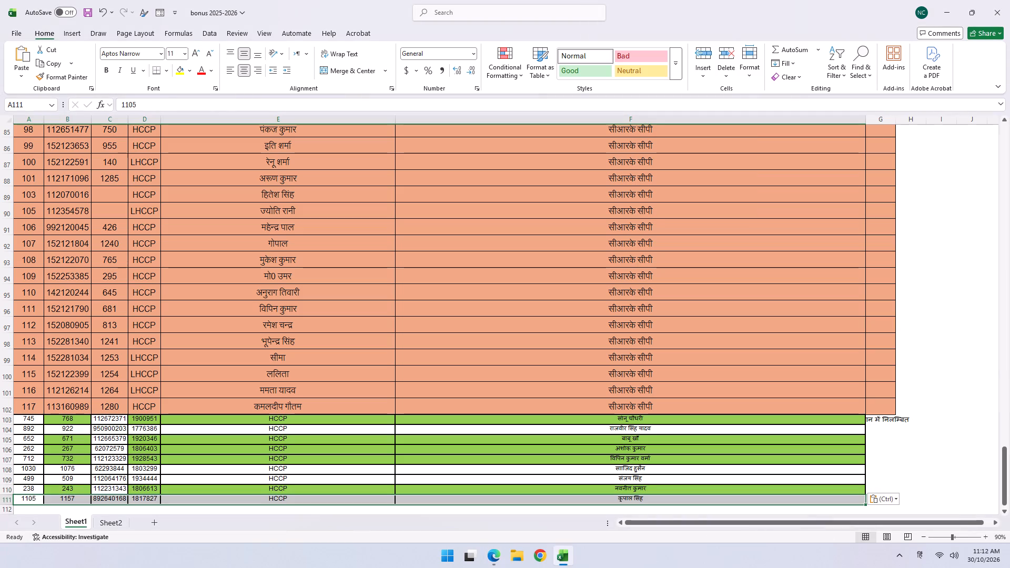
Switch back to NEW NR 2025 and search the ALL sheet for 975.
{"action": "key", "text": "alt+Tab"}
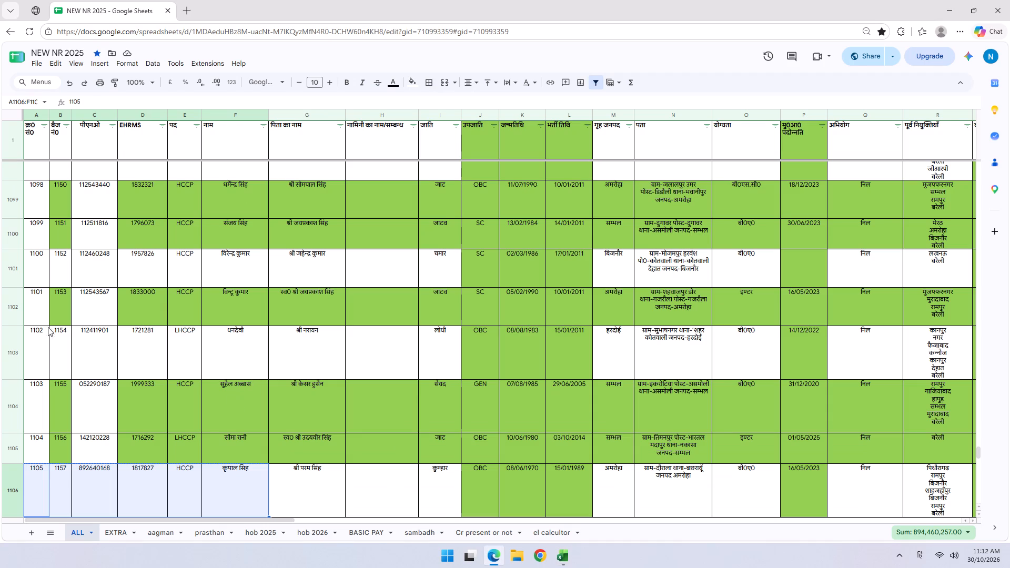
{"action": "left_click", "coordinate": [115, 338]}
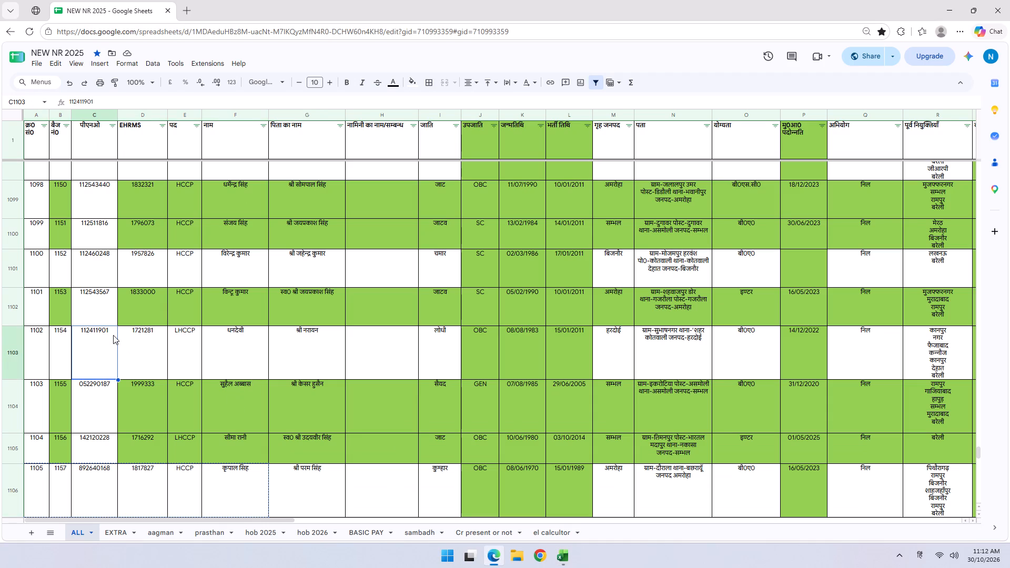
{"action": "key", "text": "ctrl+f"}
{"action": "key", "text": "BackSpace"}
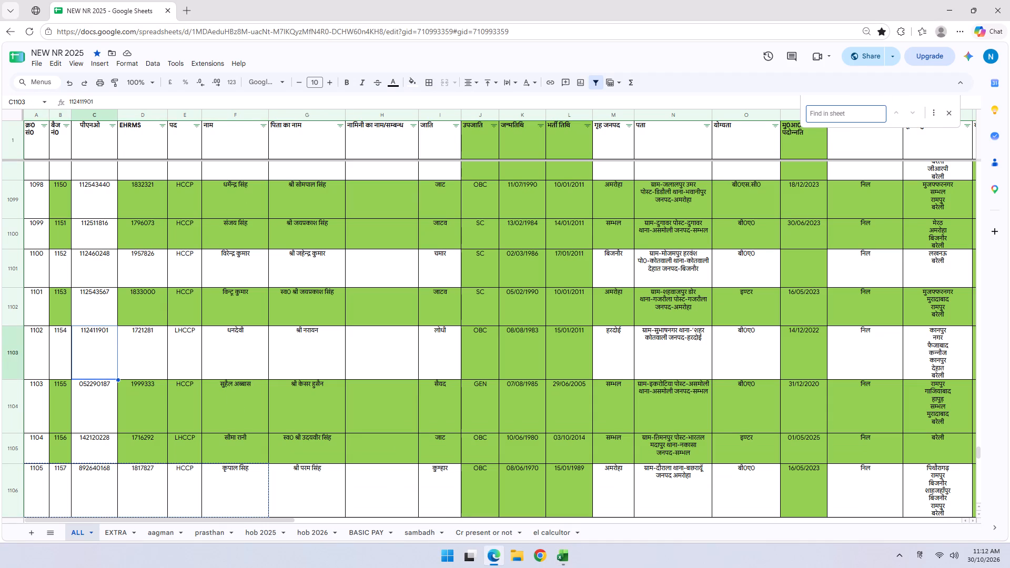
{"action": "type", "text": "975"}
{"action": "key", "text": "space"}
{"action": "key", "text": "BackSpace"}
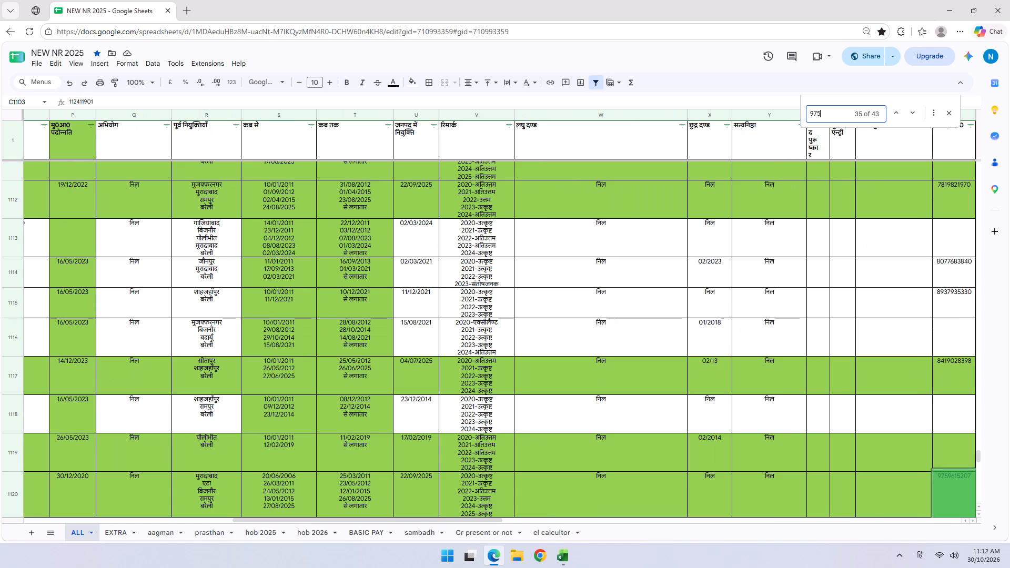
{"action": "key", "text": "Return"}
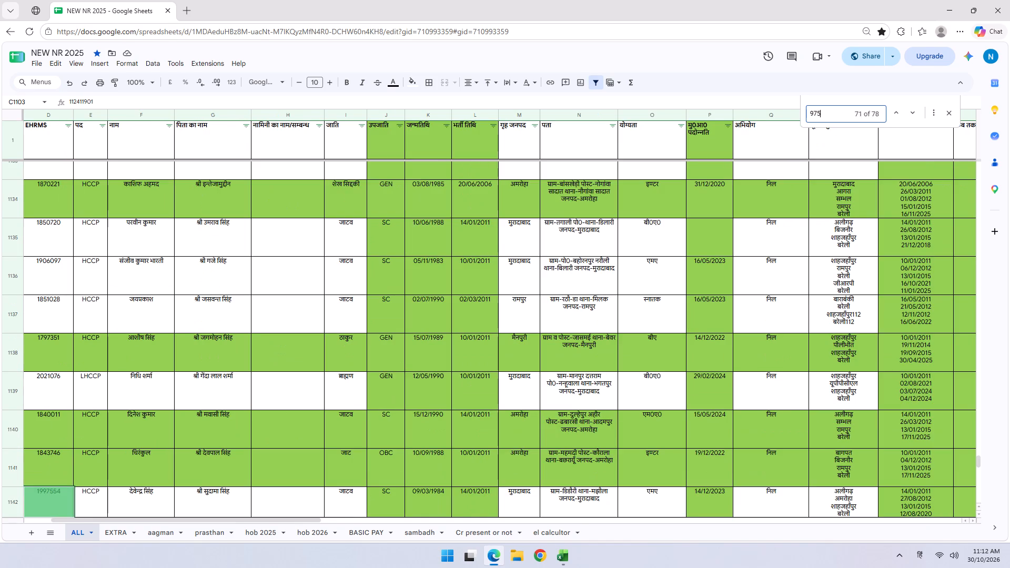
Replace the search text with बृजे to look for the record by name in the ALL sheet.
{"action": "left_click_drag", "start_coordinate": [827, 113], "coordinate": [578, 84]}
{"action": "type", "text": "ृे"}
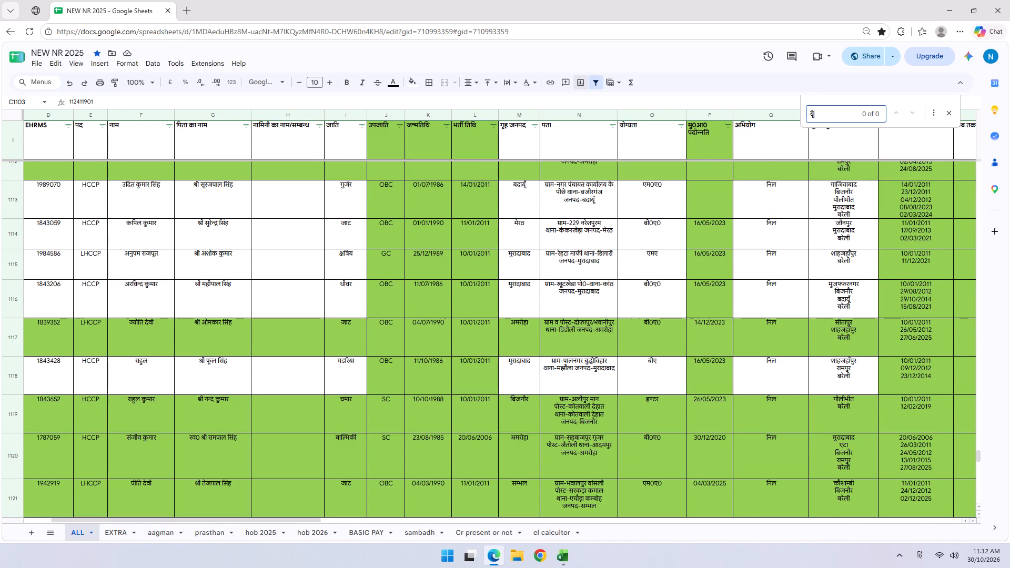
{"action": "key", "text": "BackSpace"}
{"action": "type", "text": "जे"}
{"action": "key", "text": "shift+super+m"}
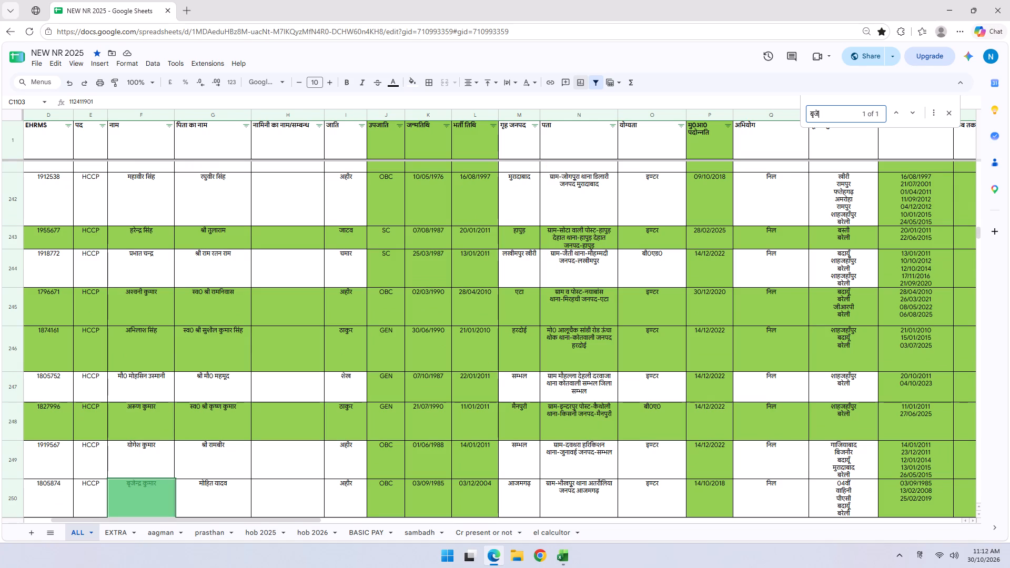
Change the search text to ब्रजेश and step through the name matches to the one in row 943.
{"action": "key", "text": "BackSpace"}
{"action": "key", "text": "BackSpace"}
{"action": "key", "text": "BackSpace"}
{"action": "key", "text": "BackSpace"}
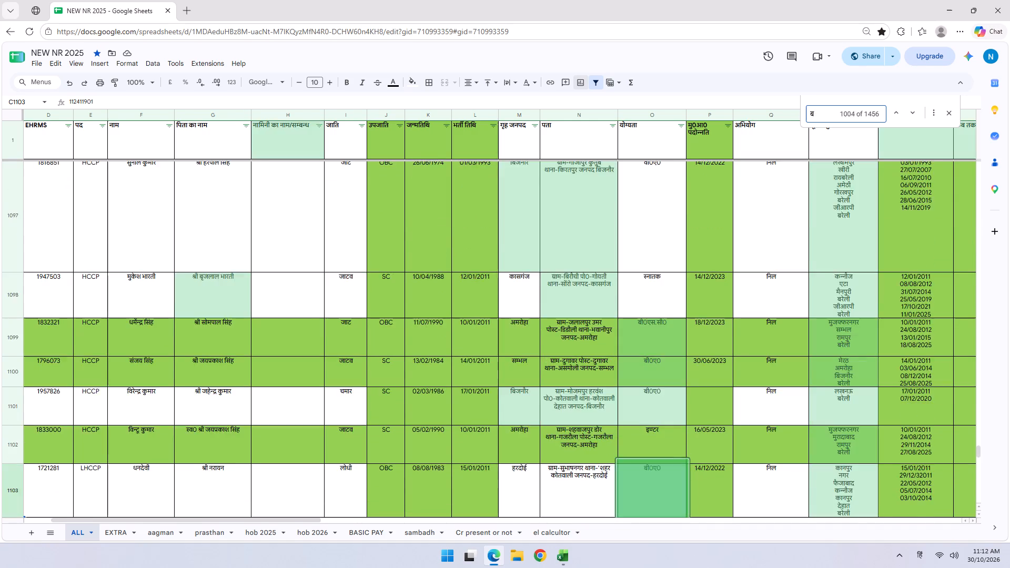
{"action": "type", "text": "ंजे"}
{"action": "key", "text": "BackSpace"}
{"action": "key", "text": "BackSpace"}
{"action": "key", "text": "BackSpace"}
{"action": "type", "text": "्रजेश"}
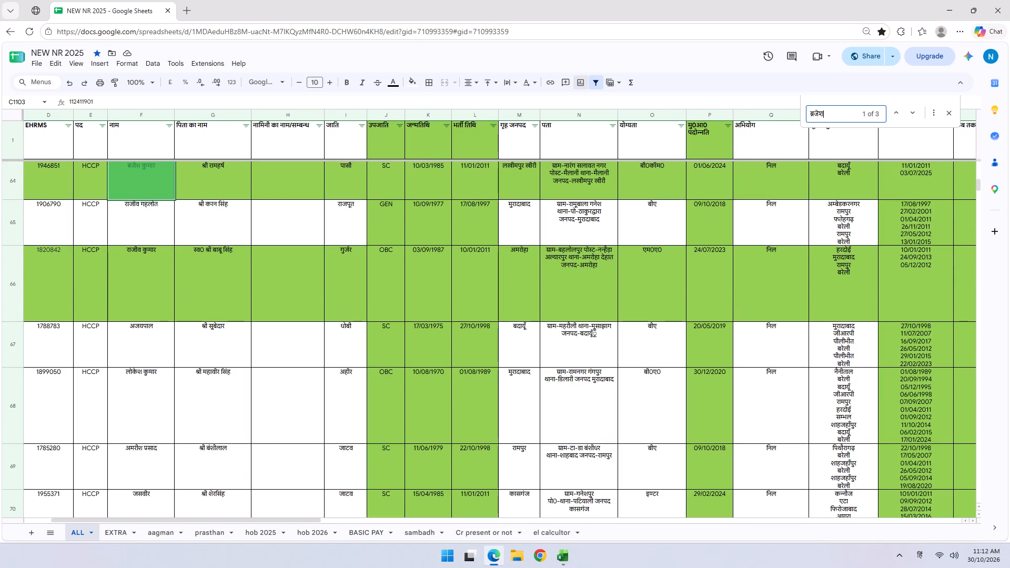
{"action": "key", "text": "Return"}
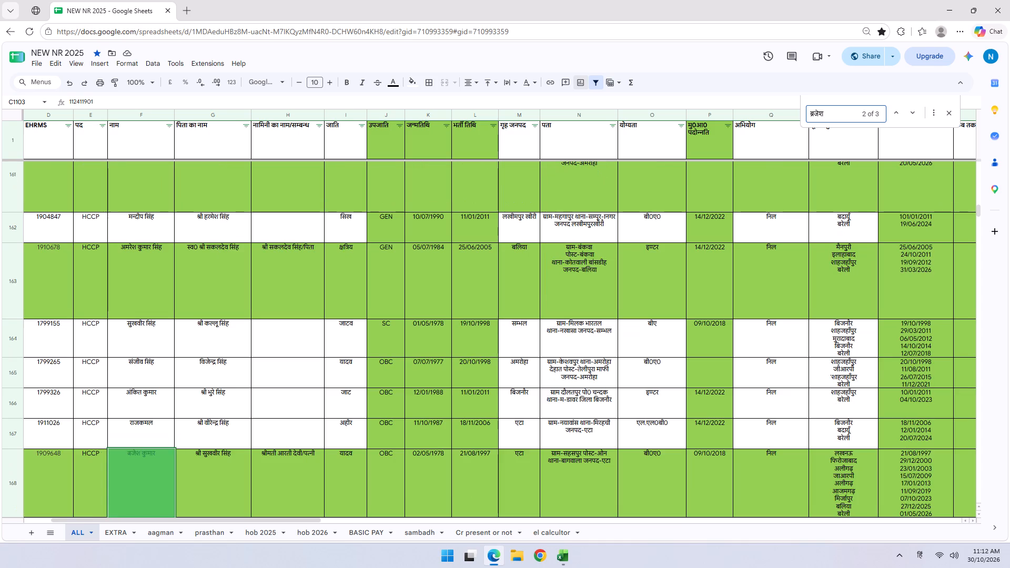
{"action": "key", "text": "Return"}
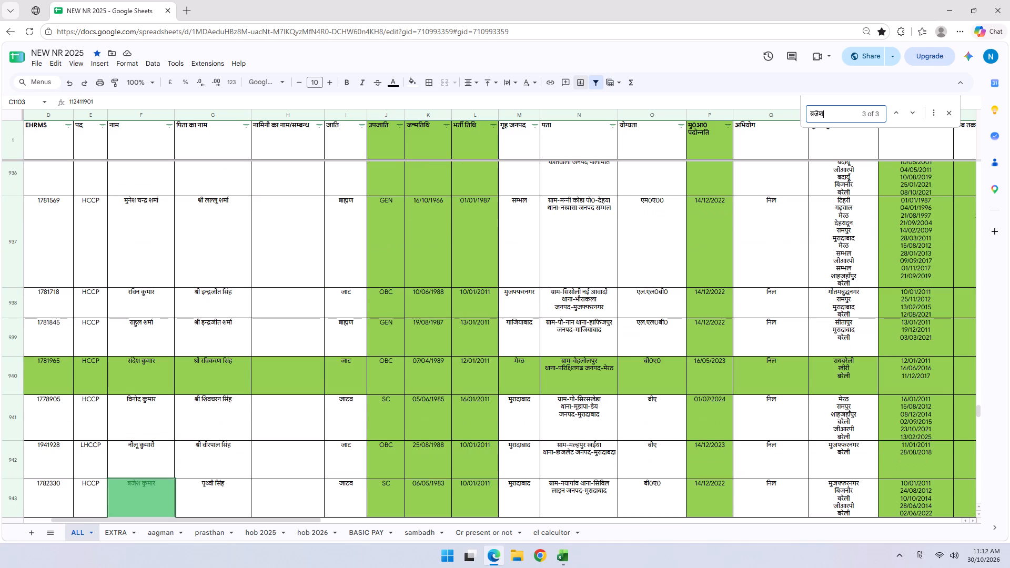
Copy the badge 975 record from serial number through name, A943:F943, and paste it into the bonus workbook at A112.
{"action": "left_click_drag", "start_coordinate": [177, 521], "coordinate": [133, 523]}
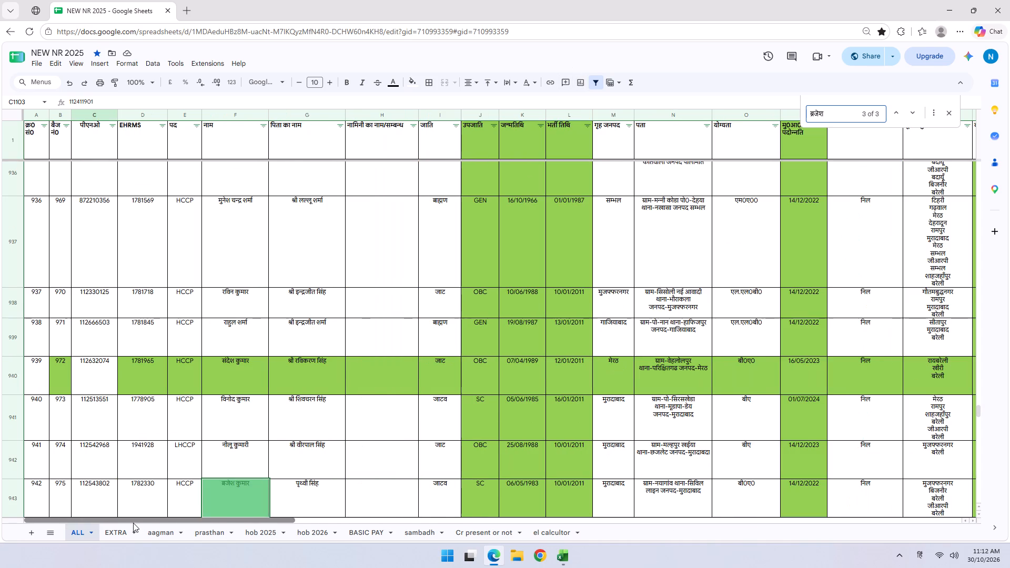
{"action": "left_click_drag", "start_coordinate": [133, 523], "coordinate": [125, 524]}
{"action": "left_click", "coordinate": [29, 498]}
{"action": "key", "text": "shift+Right"}
{"action": "key", "text": "shift+Right"}
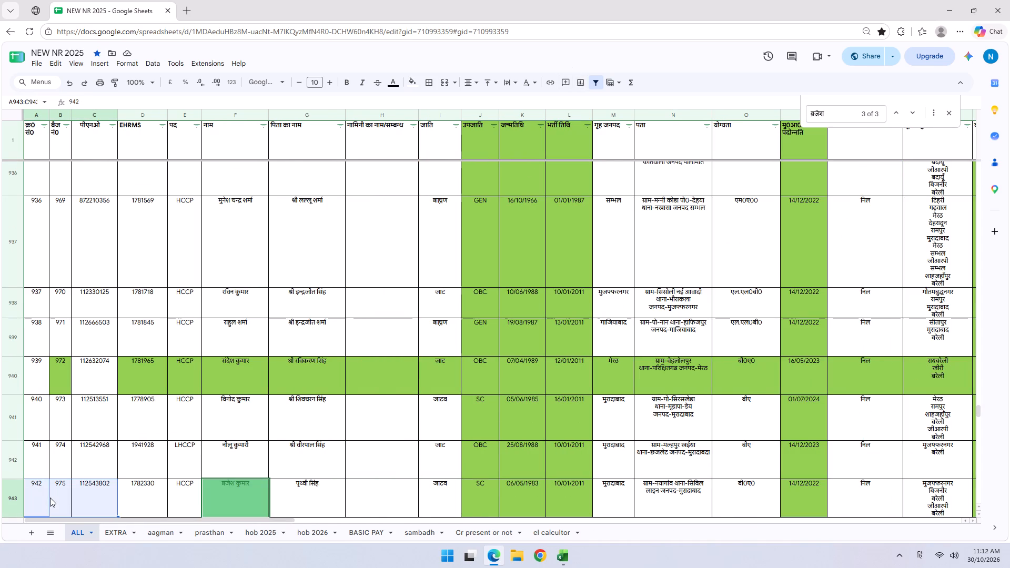
{"action": "key", "text": "shift+Right"}
{"action": "key", "text": "shift+Right"}
{"action": "key", "text": "shift+Right"}
{"action": "key", "text": "ctrl+c"}
{"action": "key", "text": "alt+Tab"}
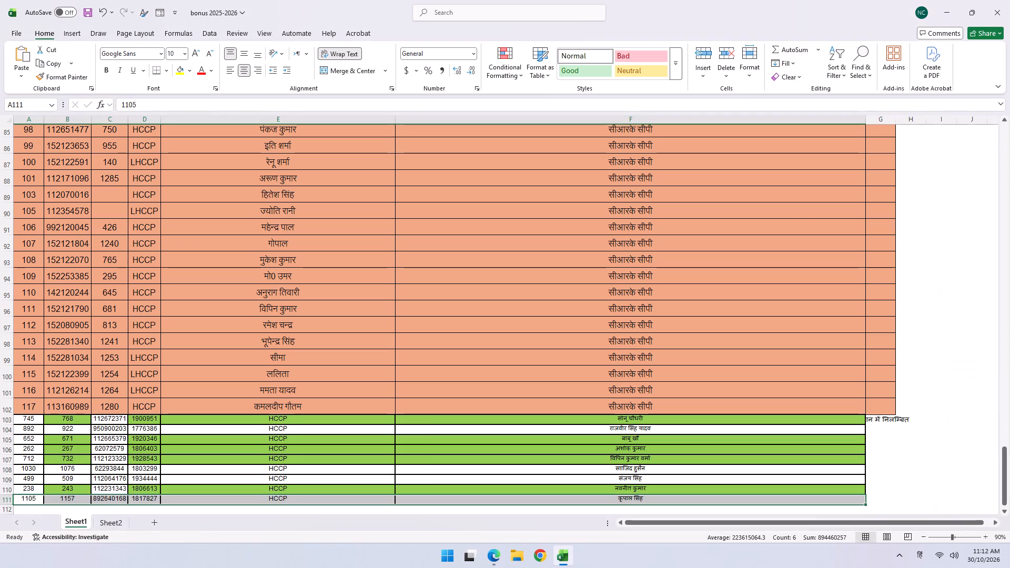
{"action": "key", "text": "Down"}
{"action": "key", "text": "ctrl+v"}
{"action": "scroll", "coordinate": [189, 474], "scroll_direction": "down", "scroll_amount": 2}
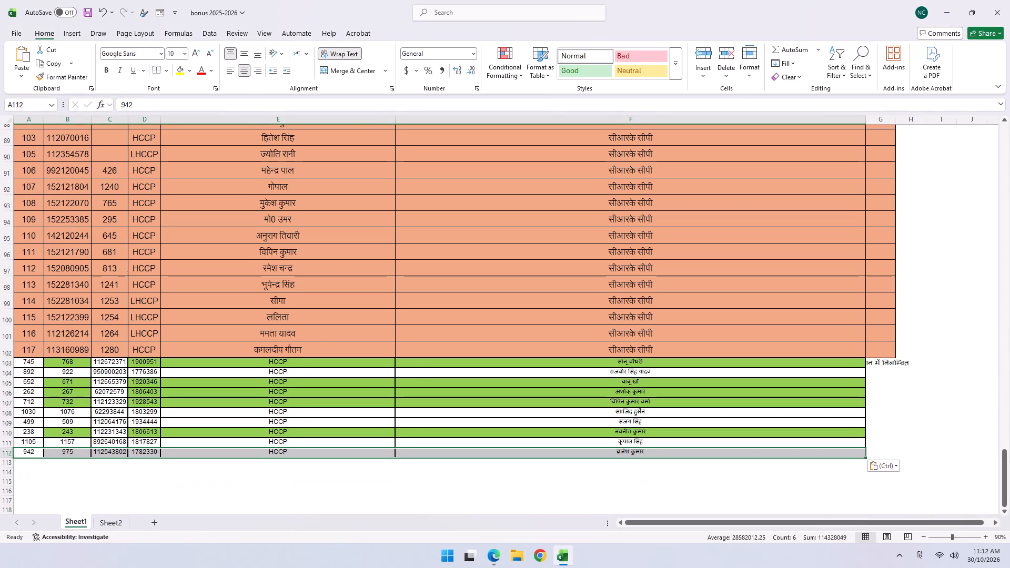
{"action": "key", "text": "alt+Tab"}
{"action": "scroll", "coordinate": [29, 259], "scroll_direction": "up", "scroll_amount": 2}
{"action": "scroll", "coordinate": [29, 259], "scroll_direction": "down", "scroll_amount": 1}
{"action": "scroll", "coordinate": [29, 259], "scroll_direction": "up", "scroll_amount": 8}
{"action": "scroll", "coordinate": [22, 271], "scroll_direction": "down", "scroll_amount": 1}
{"action": "scroll", "coordinate": [22, 271], "scroll_direction": "up", "scroll_amount": 8}
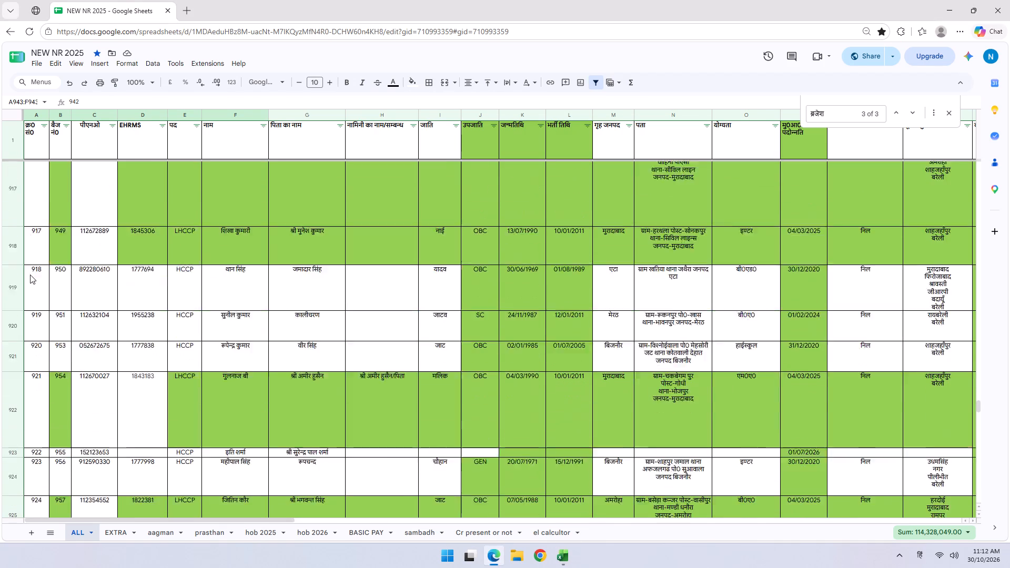
{"action": "scroll", "coordinate": [30, 275], "scroll_direction": "up", "scroll_amount": 7}
{"action": "scroll", "coordinate": [30, 275], "scroll_direction": "down", "scroll_amount": 1}
{"action": "scroll", "coordinate": [30, 275], "scroll_direction": "up", "scroll_amount": 18}
{"action": "scroll", "coordinate": [30, 275], "scroll_direction": "down", "scroll_amount": 1}
{"action": "scroll", "coordinate": [29, 275], "scroll_direction": "up", "scroll_amount": 13}
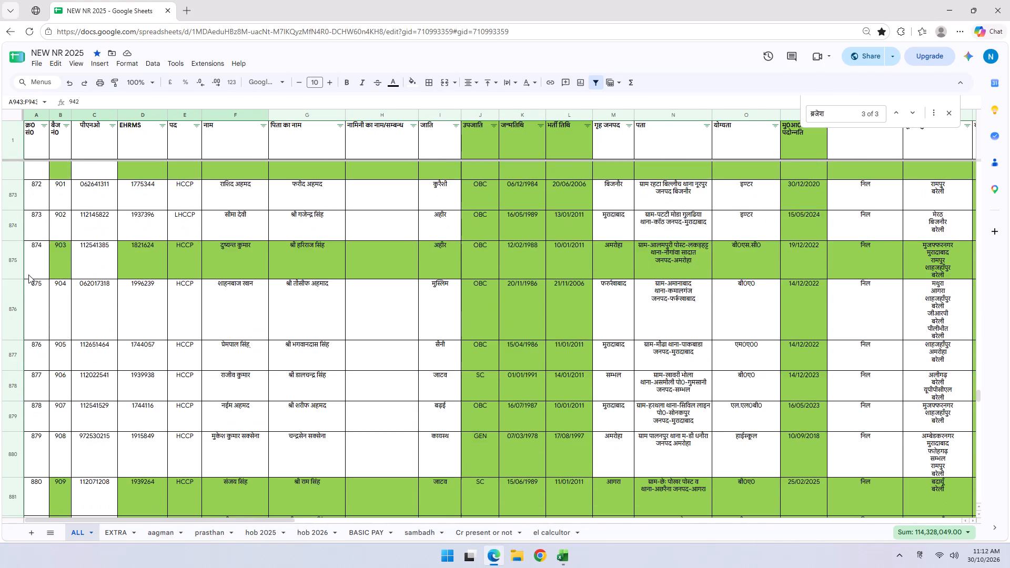
{"action": "scroll", "coordinate": [88, 265], "scroll_direction": "up", "scroll_amount": 3}
{"action": "scroll", "coordinate": [61, 334], "scroll_direction": "down", "scroll_amount": 3}
{"action": "left_click", "coordinate": [34, 296]}
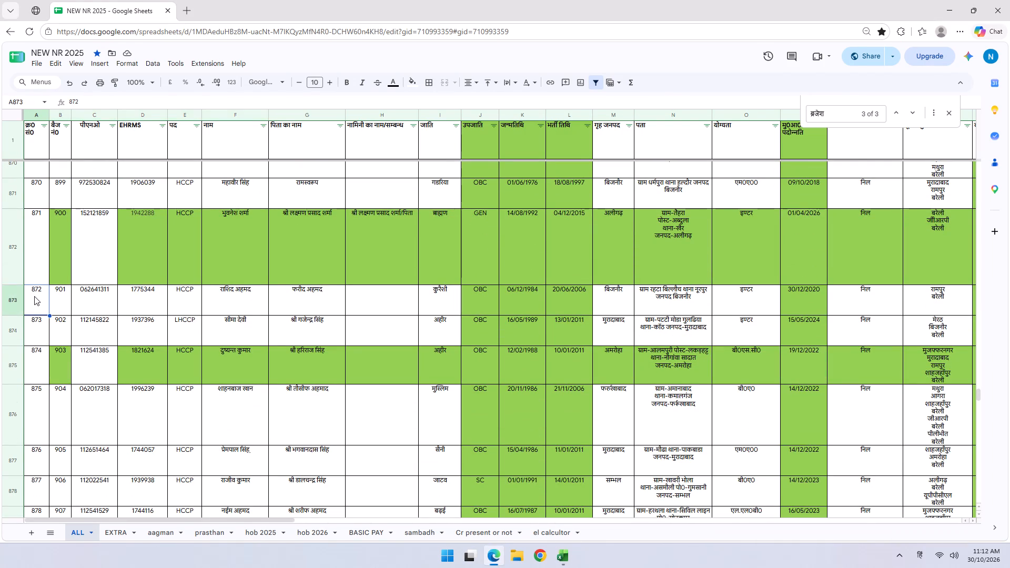
{"action": "key", "text": "ctrl+shift+Right"}
{"action": "key", "text": "ctrl+shift+Left"}
{"action": "key", "text": "ctrl+shift+Right"}
{"action": "key", "text": "shift+Left"}
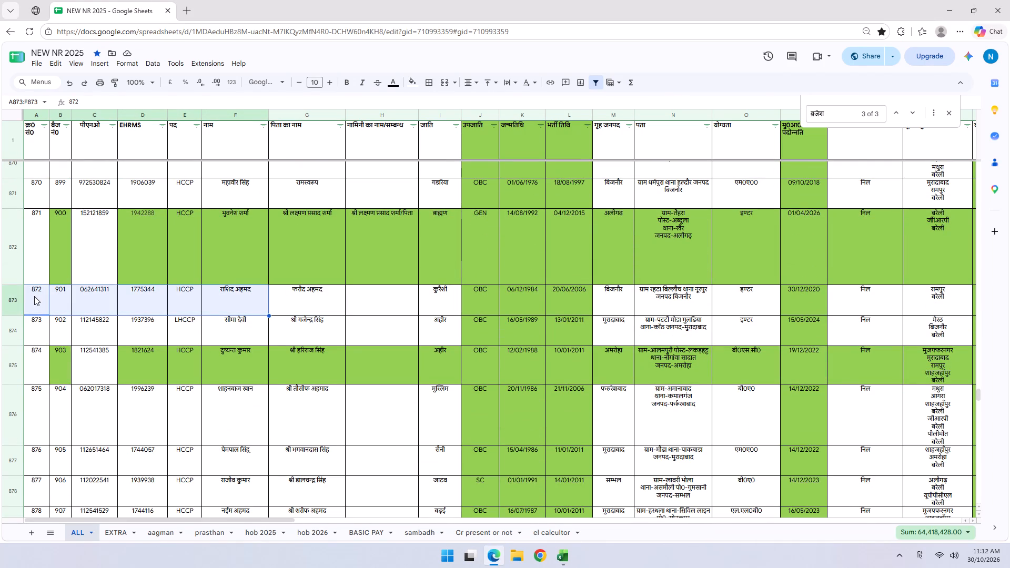
{"action": "key", "text": "ctrl+c"}
{"action": "key", "text": "alt+Tab"}
{"action": "key", "text": "Down"}
{"action": "key", "text": "ctrl+v"}
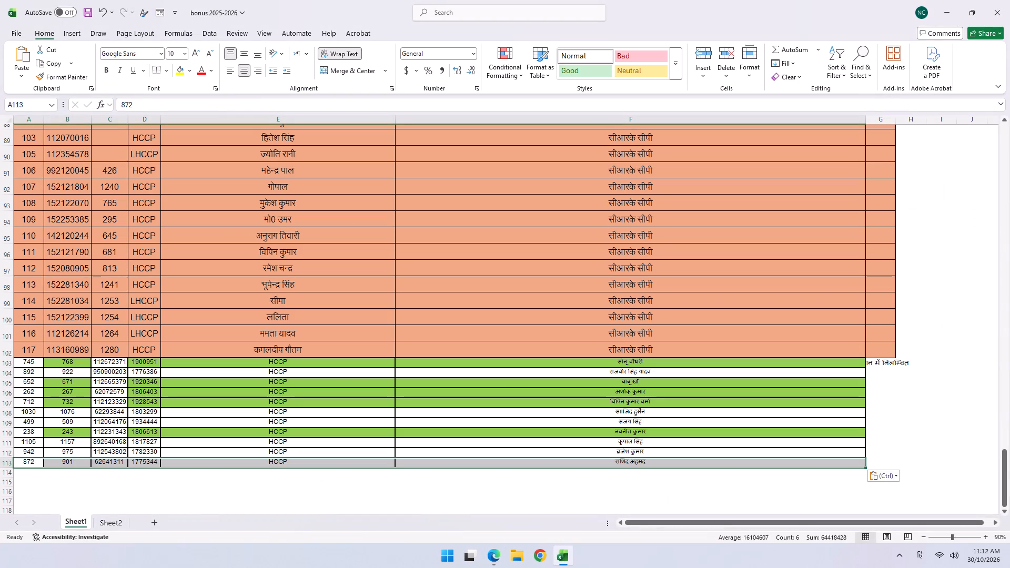
{"action": "key", "text": "alt+Tab"}
{"action": "key", "text": "Down"}
{"action": "key", "text": "Down"}
{"action": "key", "text": "Down"}
{"action": "key", "text": "Down"}
{"action": "key", "text": "Down"}
{"action": "key", "text": "Down"}
{"action": "key", "text": "Down"}
{"action": "key", "text": "Down"}
{"action": "key", "text": "Down"}
{"action": "key", "text": "Down"}
{"action": "key", "text": "Down"}
{"action": "key", "text": "Down"}
{"action": "key", "text": "Down"}
{"action": "key", "text": "Down"}
{"action": "key", "text": "Down"}
{"action": "key", "text": "Down"}
{"action": "key", "text": "Down"}
{"action": "key", "text": "Down"}
{"action": "key", "text": "Down"}
{"action": "key", "text": "Down"}
{"action": "key", "text": "Down"}
{"action": "key", "text": "Down"}
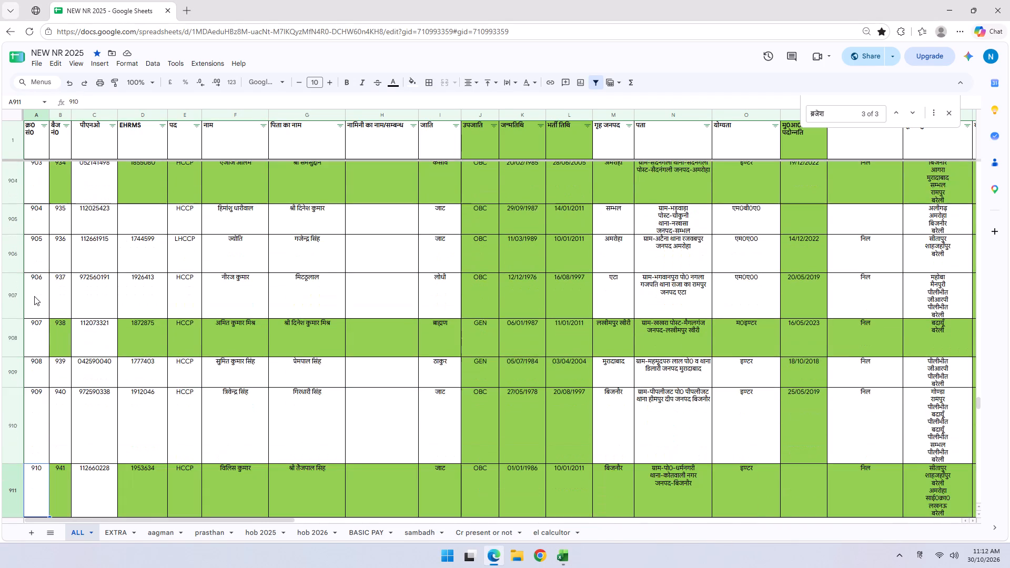
{"action": "key", "text": "Down"}
{"action": "key", "text": "Down"}
{"action": "key", "text": "Down"}
{"action": "key", "text": "Down"}
{"action": "key", "text": "Down"}
{"action": "key", "text": "Down"}
{"action": "key", "text": "Down"}
{"action": "key", "text": "Down"}
{"action": "key", "text": "Down"}
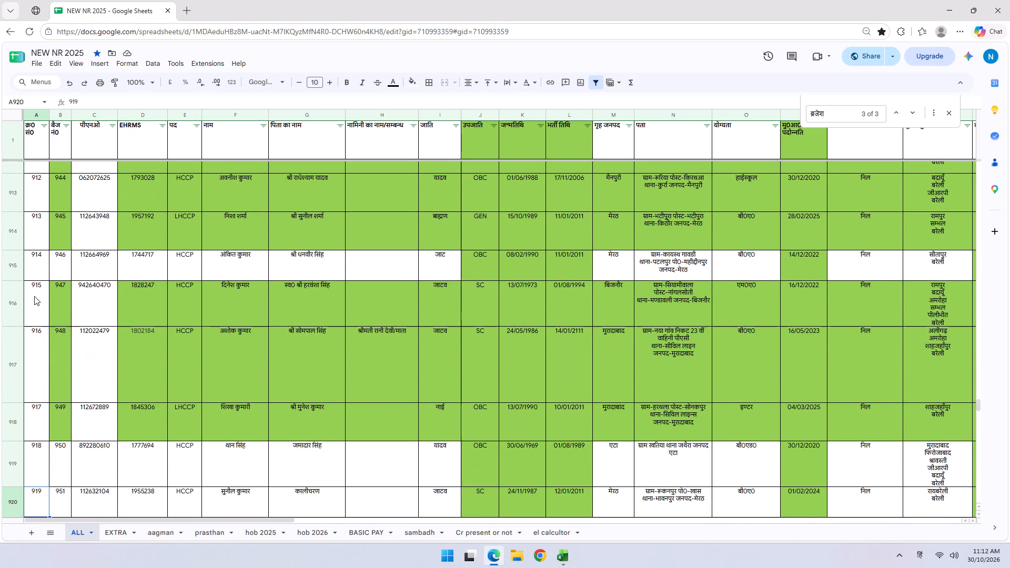
{"action": "key", "text": "Down"}
{"action": "key", "text": "Down"}
{"action": "key", "text": "Down"}
{"action": "key", "text": "Down"}
{"action": "key", "text": "Down"}
{"action": "key", "text": "Down"}
{"action": "key", "text": "Down"}
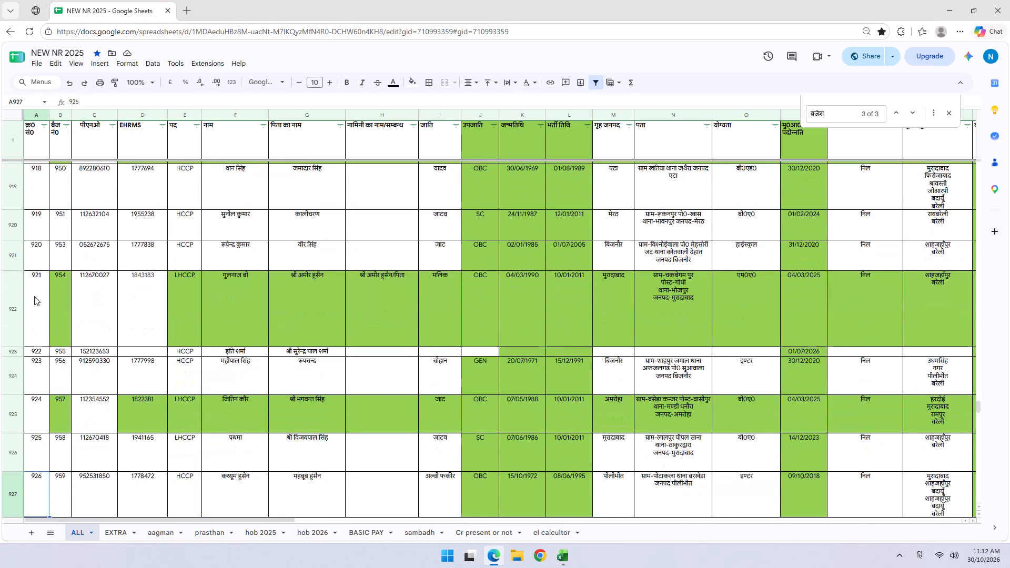
{"action": "key", "text": "Down"}
{"action": "key", "text": "Down"}
{"action": "key", "text": "Down"}
{"action": "key", "text": "Down"}
{"action": "key", "text": "Down"}
{"action": "key", "text": "Down"}
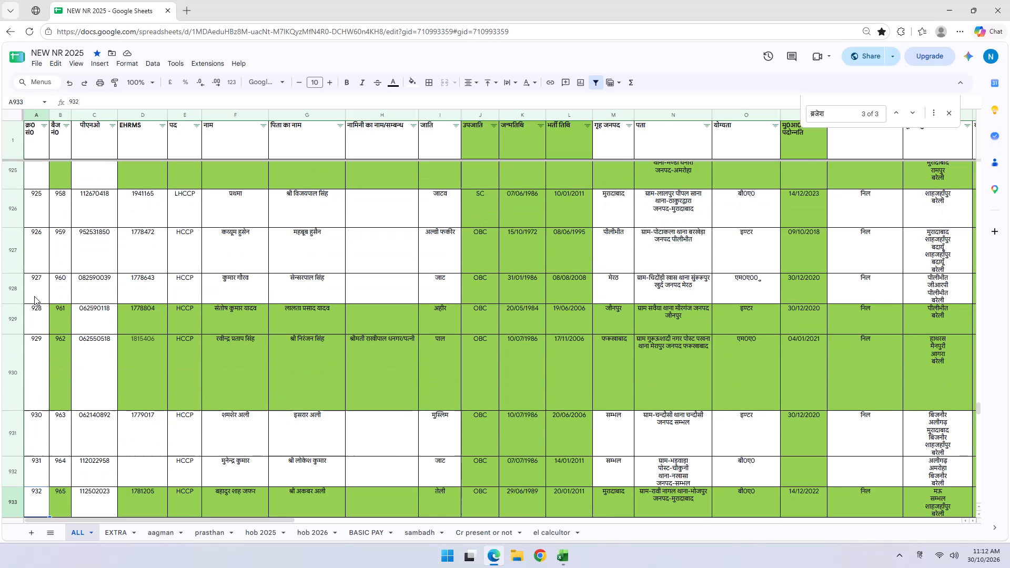
{"action": "key", "text": "shift+Right"}
{"action": "key", "text": "shift+Right"}
{"action": "key", "text": "shift+Right"}
{"action": "key", "text": "shift+Right"}
{"action": "key", "text": "shift+Right"}
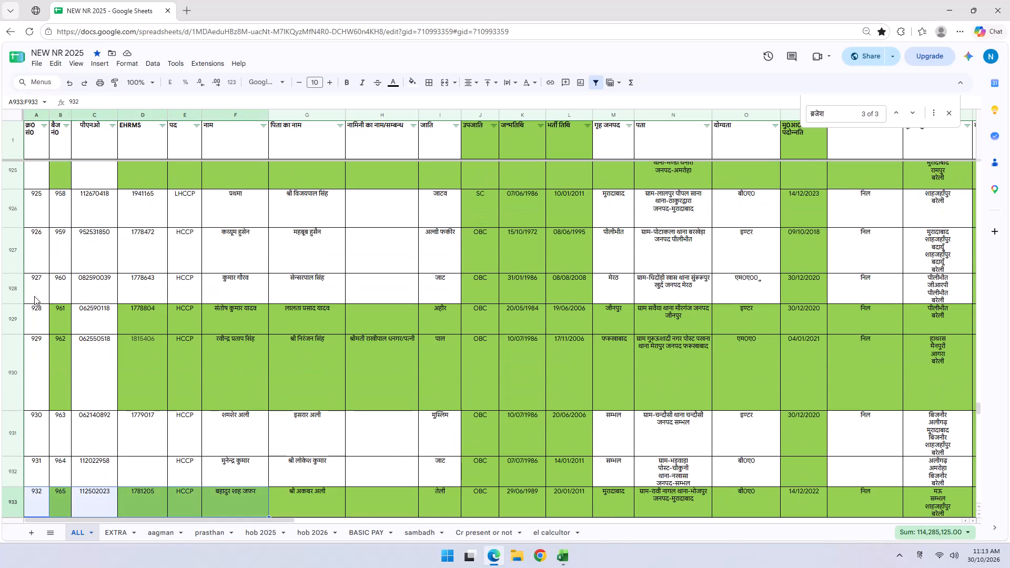
{"action": "key", "text": "ctrl+c"}
{"action": "key", "text": "alt+Tab"}
{"action": "key", "text": "Down"}
{"action": "key", "text": "ctrl+v"}
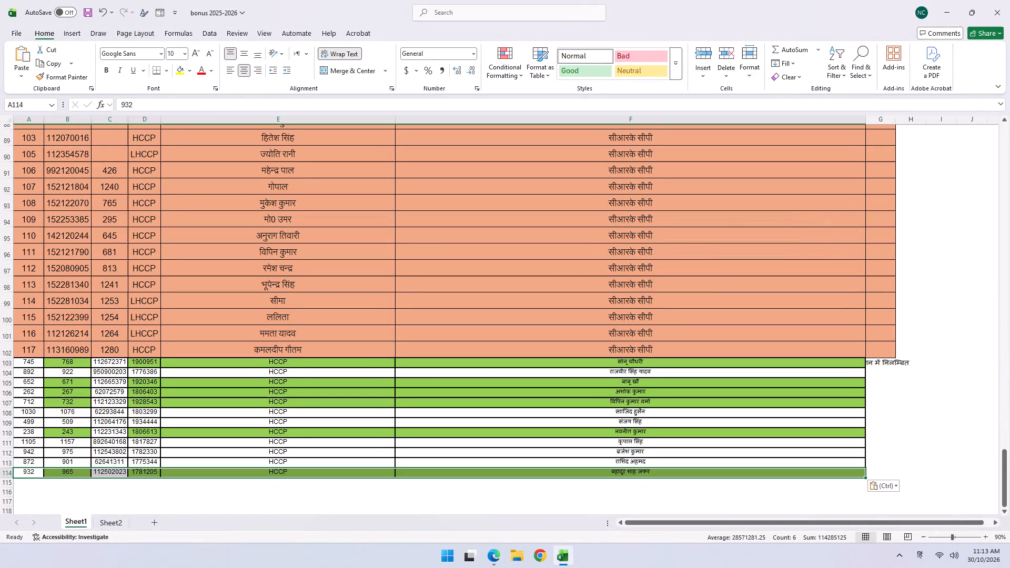
{"action": "key", "text": "Down"}
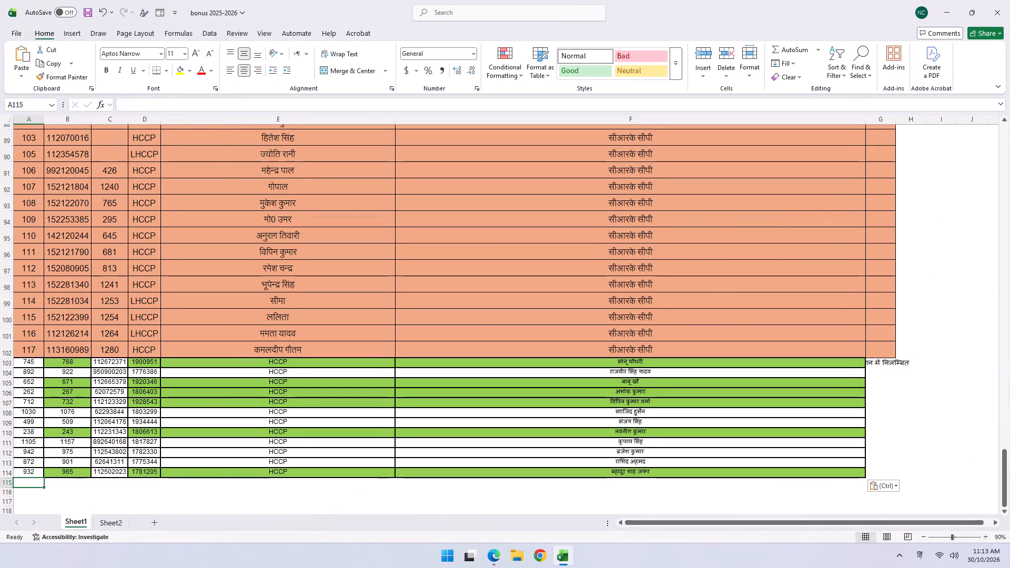
Search NEW NR 2025's ALL sheet for 1100.
{"action": "key", "text": "alt+Tab"}
{"action": "key", "text": "Down"}
{"action": "key", "text": "ctrl+f"}
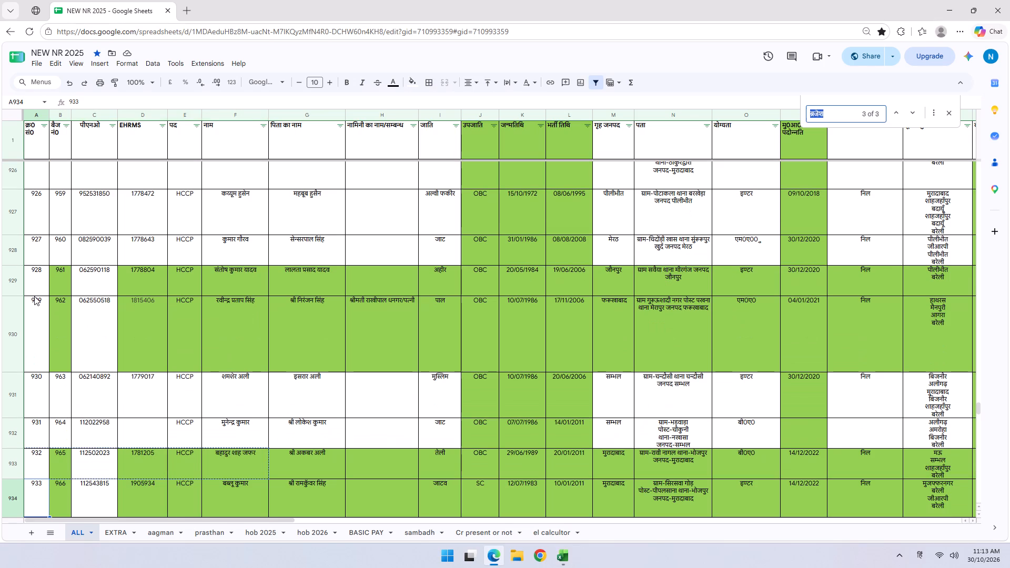
{"action": "type", "text": "1100"}
{"action": "key", "text": "Return"}
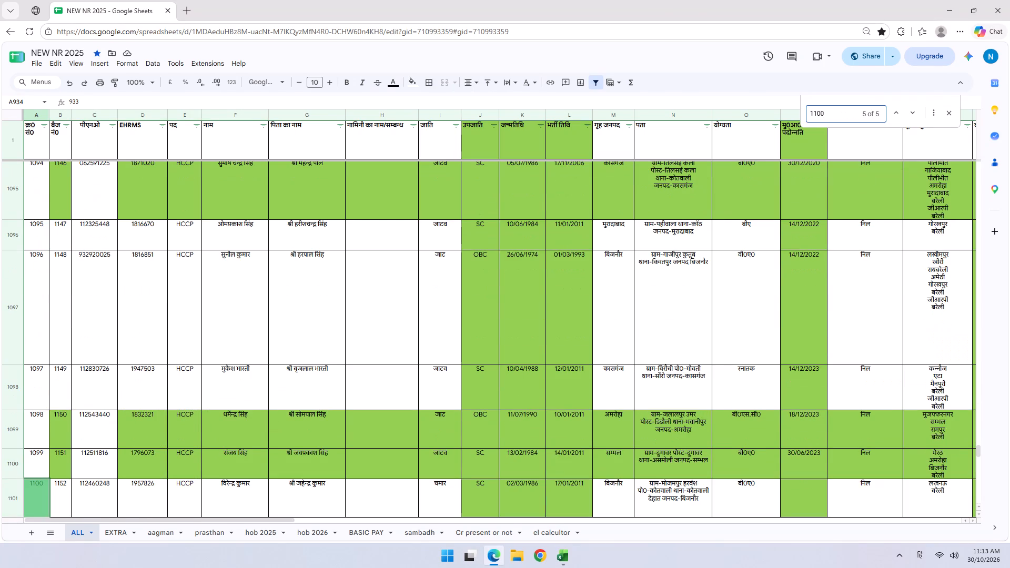
{"action": "key", "text": "Escape"}
{"action": "key", "text": "Down"}
{"action": "key", "text": "Down"}
{"action": "key", "text": "Up"}
{"action": "key", "text": "Up"}
{"action": "key", "text": "Up"}
{"action": "key", "text": "Up"}
{"action": "key", "text": "Up"}
{"action": "key", "text": "Up"}
{"action": "key", "text": "Up"}
{"action": "key", "text": "Up"}
{"action": "key", "text": "Up"}
{"action": "key", "text": "Up"}
{"action": "key", "text": "Up"}
{"action": "key", "text": "Up"}
{"action": "key", "text": "Up"}
{"action": "key", "text": "Up"}
{"action": "key", "text": "Up"}
{"action": "key", "text": "Up"}
{"action": "key", "text": "Up"}
{"action": "key", "text": "Up"}
{"action": "key", "text": "Up"}
{"action": "key", "text": "Up"}
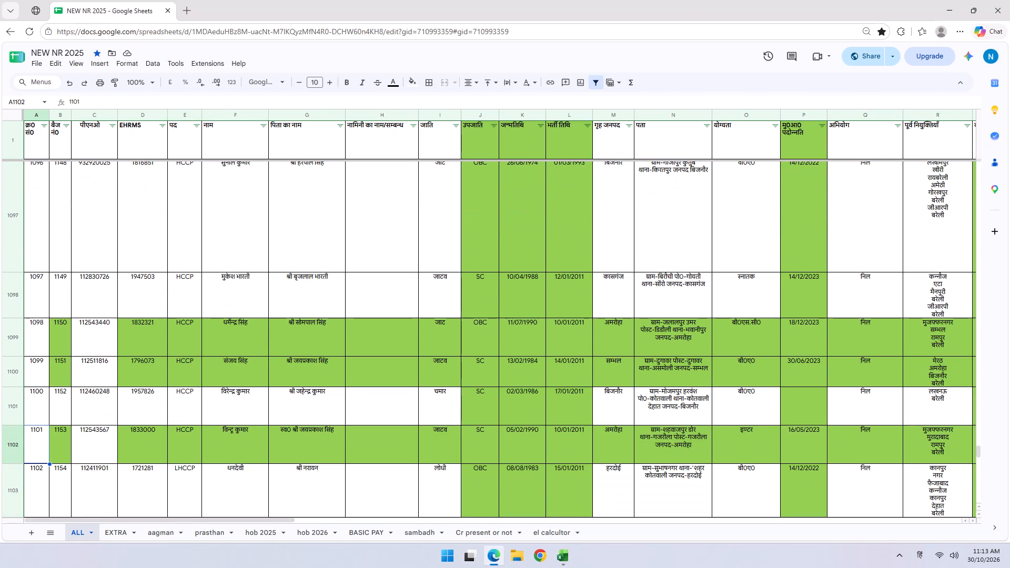
{"action": "key", "text": "Up"}
{"action": "key", "text": "Up"}
{"action": "key", "text": "Up"}
{"action": "key", "text": "Up"}
{"action": "key", "text": "Up"}
{"action": "key", "text": "Up"}
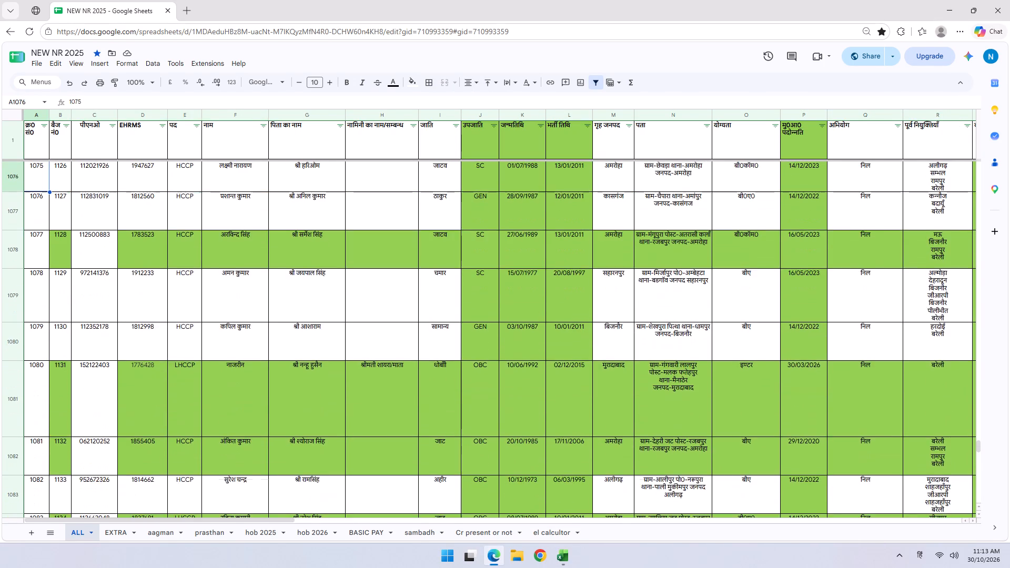
{"action": "key", "text": "Up"}
{"action": "key", "text": "Up"}
{"action": "key", "text": "Up"}
{"action": "key", "text": "Up"}
{"action": "key", "text": "Up"}
{"action": "key", "text": "Up"}
{"action": "key", "text": "Up"}
{"action": "key", "text": "Up"}
{"action": "key", "text": "Up"}
{"action": "key", "text": "Up"}
{"action": "key", "text": "Up"}
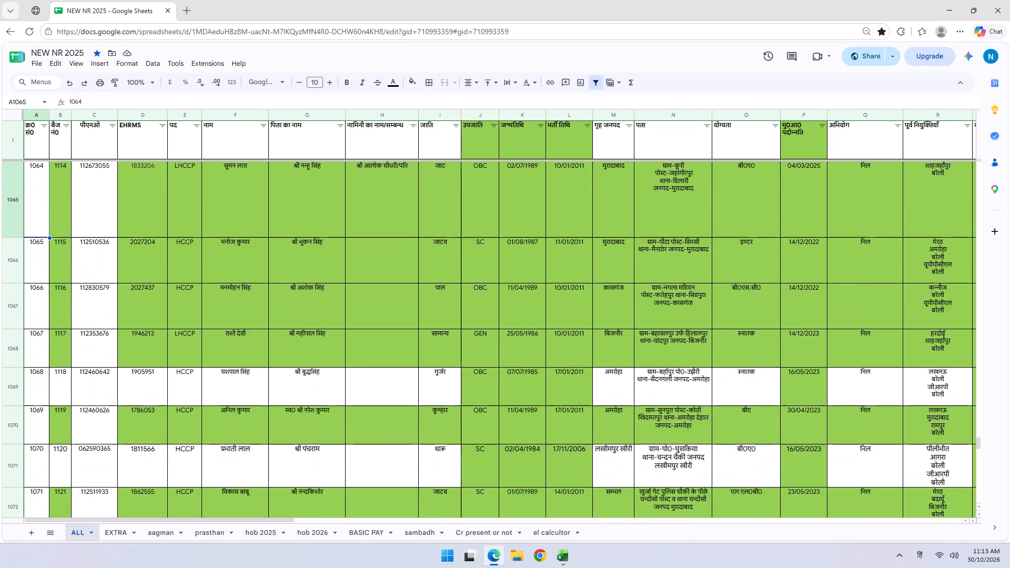
{"action": "key", "text": "Up"}
{"action": "key", "text": "Up"}
{"action": "key", "text": "Up"}
{"action": "key", "text": "Up"}
{"action": "key", "text": "Up"}
{"action": "key", "text": "Up"}
{"action": "key", "text": "Up"}
{"action": "key", "text": "Up"}
{"action": "key", "text": "Up"}
{"action": "key", "text": "Up"}
{"action": "key", "text": "Up"}
{"action": "key", "text": "Up"}
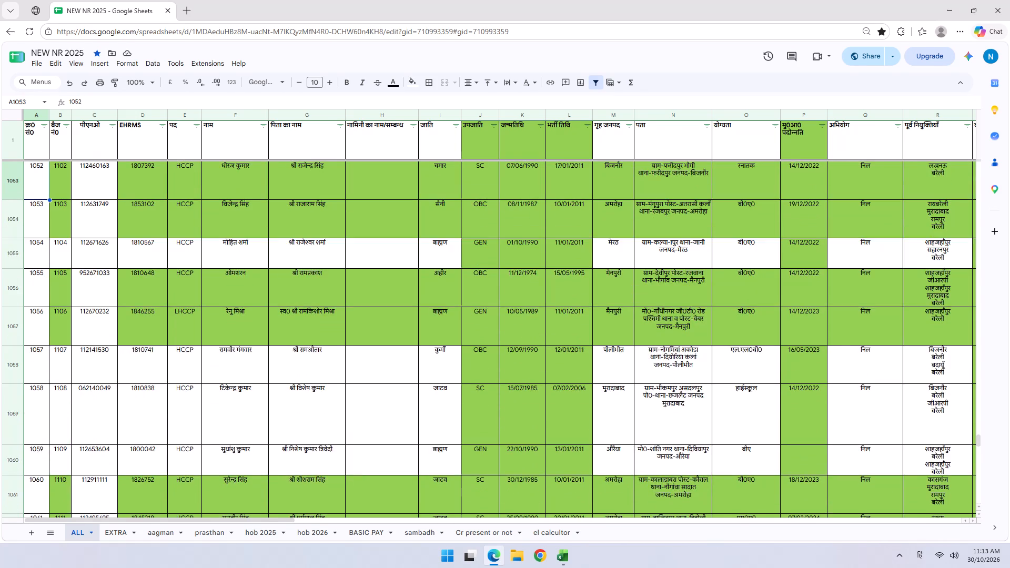
{"action": "key", "text": "Up"}
{"action": "key", "text": "Up"}
{"action": "key", "text": "ctrl+shift+Right"}
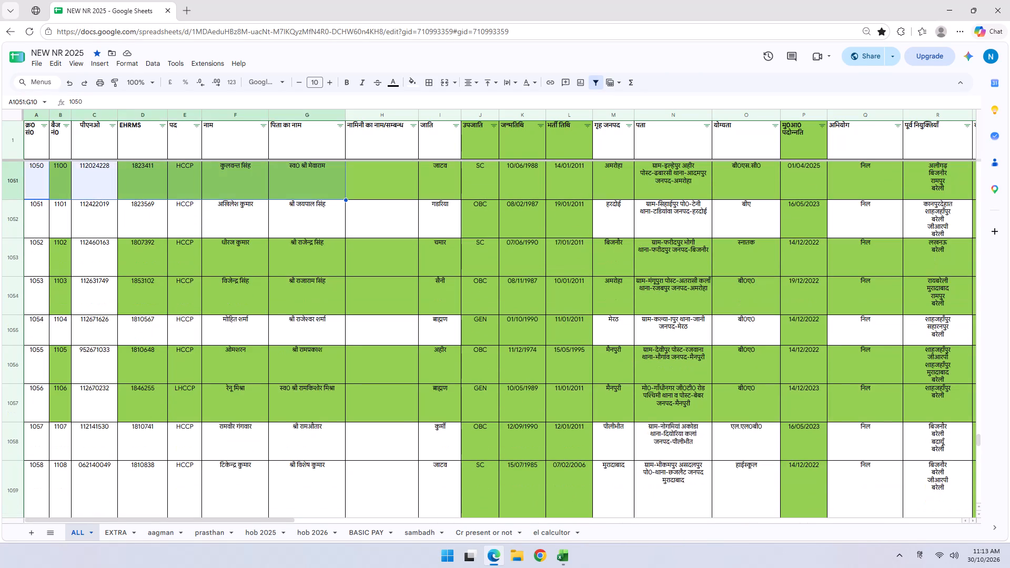
{"action": "key", "text": "shift+Left"}
{"action": "key", "text": "ctrl+c"}
{"action": "key", "text": "alt+Tab"}
{"action": "key", "text": "Down"}
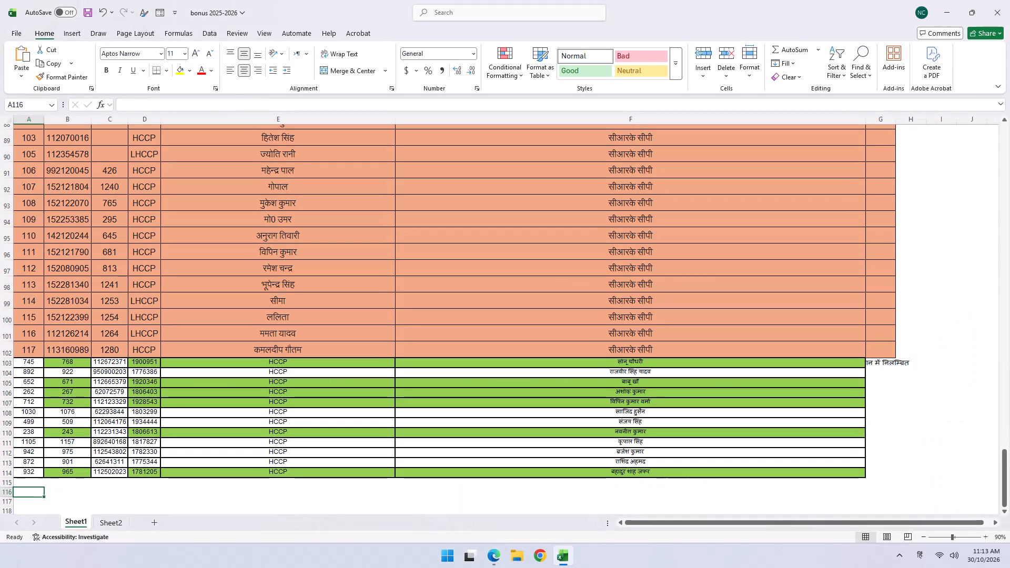
{"action": "key", "text": "Up"}
{"action": "key", "text": "ctrl+v"}
{"action": "key", "text": "Down"}
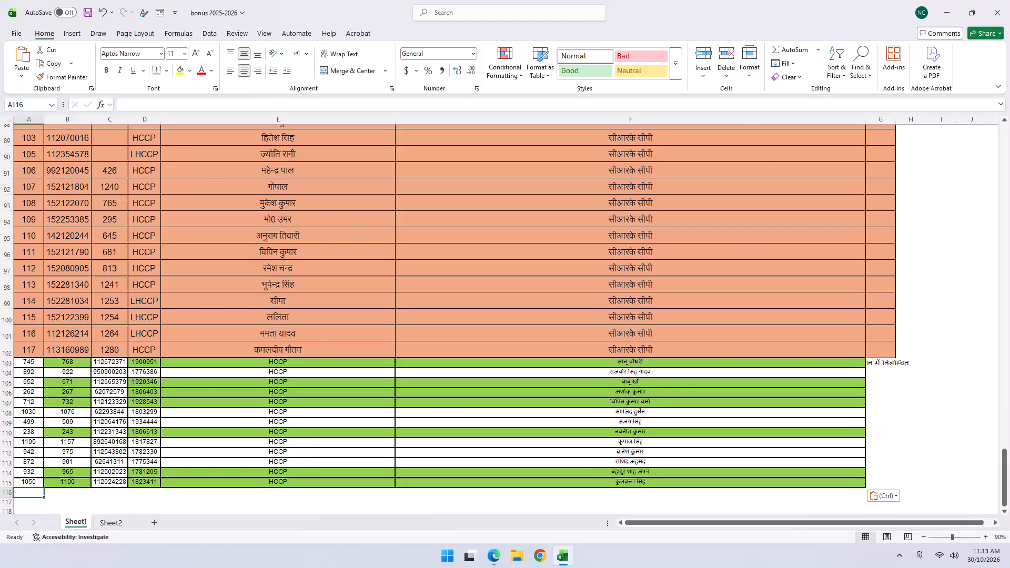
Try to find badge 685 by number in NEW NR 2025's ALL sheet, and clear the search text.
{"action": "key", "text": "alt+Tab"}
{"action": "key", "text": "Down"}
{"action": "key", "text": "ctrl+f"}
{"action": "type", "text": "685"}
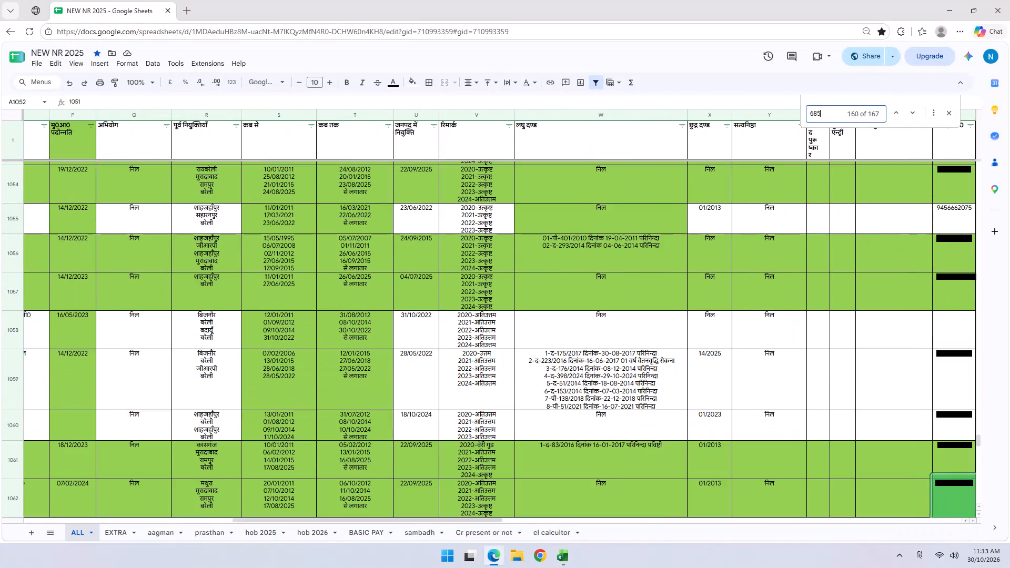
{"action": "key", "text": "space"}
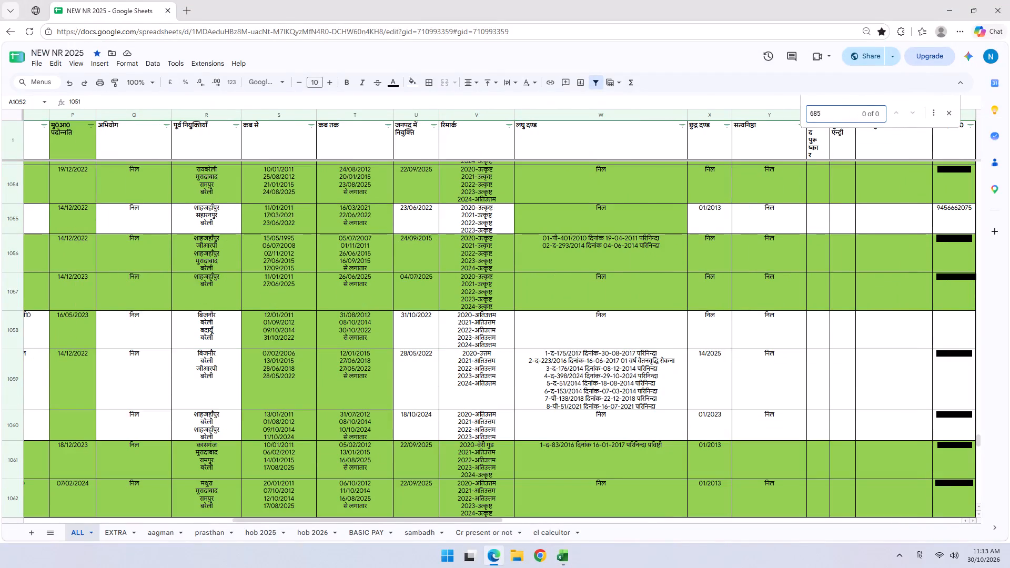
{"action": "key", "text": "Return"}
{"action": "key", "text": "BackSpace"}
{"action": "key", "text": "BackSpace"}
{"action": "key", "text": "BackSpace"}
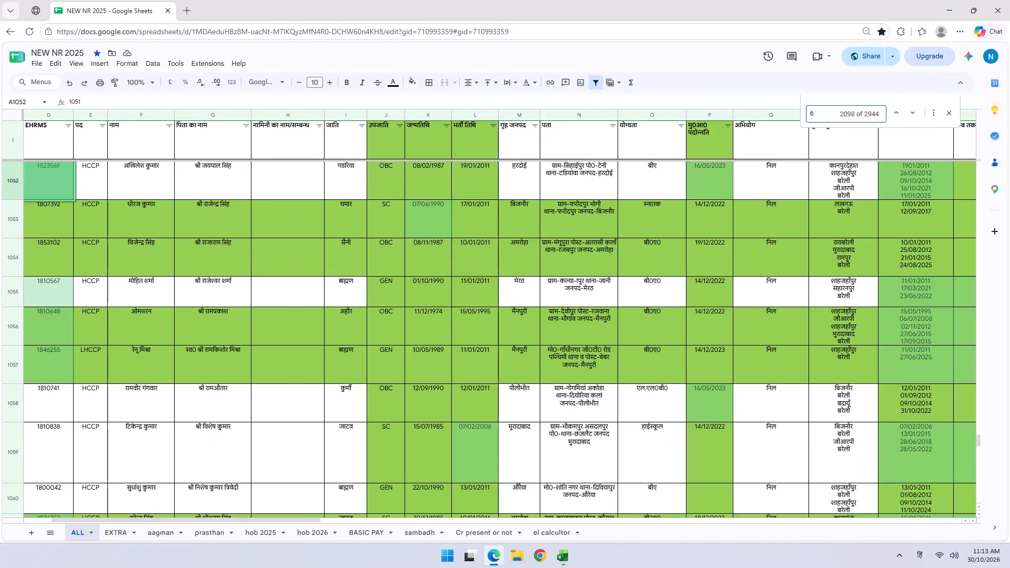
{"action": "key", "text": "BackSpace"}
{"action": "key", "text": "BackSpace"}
Find badge 685's record by the holder's name, copy A667:F667, and paste it into the bonus workbook at A116.
{"action": "type", "text": "सोमदास"}
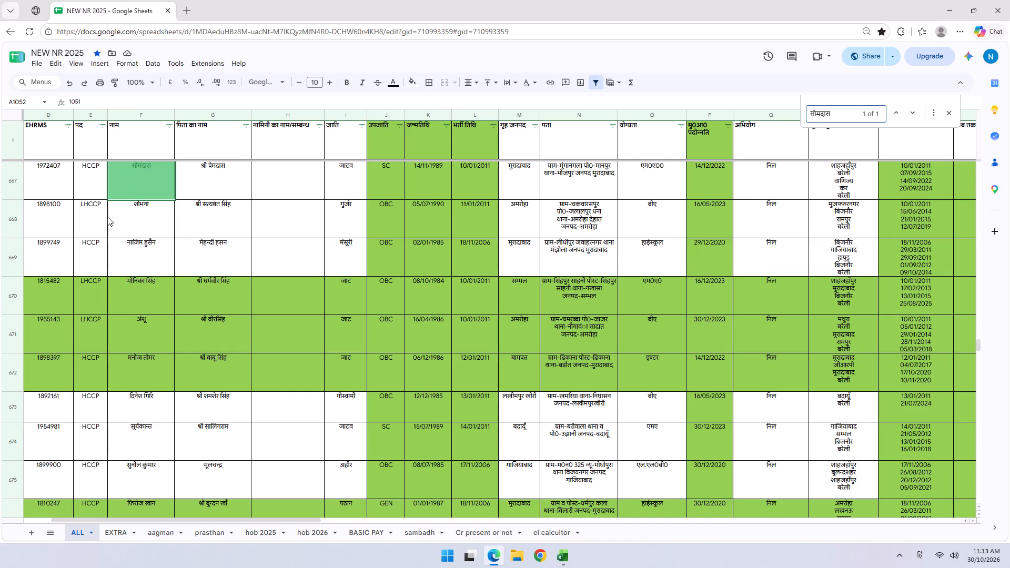
{"action": "left_click", "coordinate": [53, 190]}
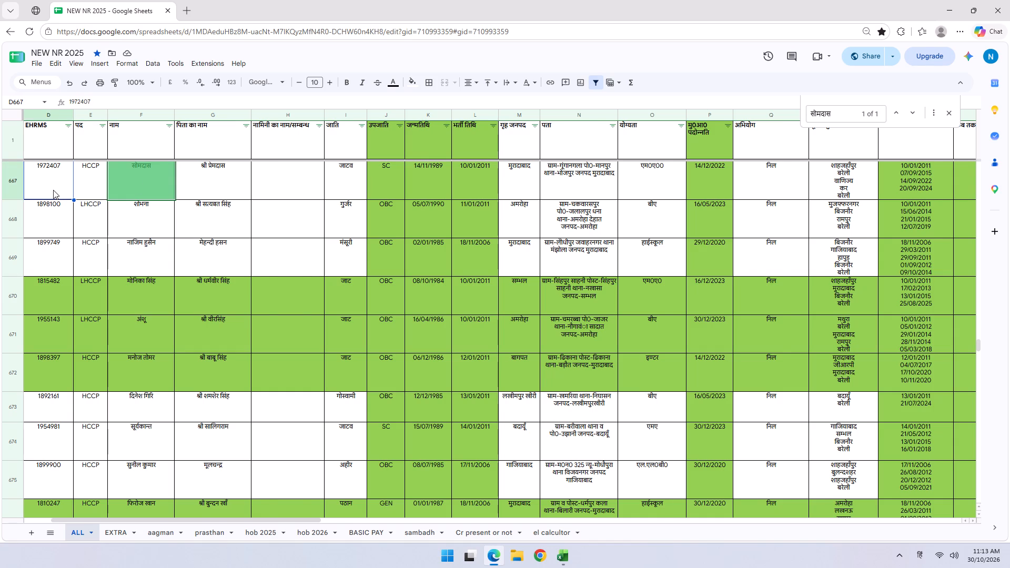
{"action": "key", "text": "Left"}
{"action": "key", "text": "Left"}
{"action": "key", "text": "Left"}
{"action": "key", "text": "Left"}
{"action": "key", "text": "Left"}
{"action": "key", "text": "shift+Right"}
{"action": "key", "text": "shift+Right"}
{"action": "key", "text": "shift+Right"}
{"action": "key", "text": "shift+Right"}
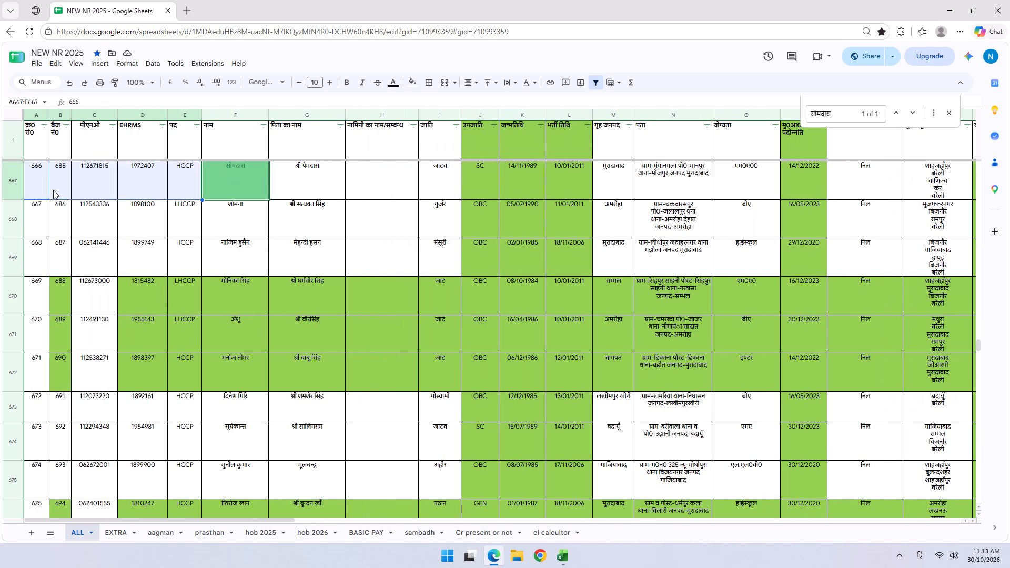
{"action": "key", "text": "shift+Right"}
{"action": "key", "text": "ctrl+c"}
{"action": "key", "text": "alt+Tab"}
{"action": "key", "text": "Down"}
{"action": "key", "text": "Up"}
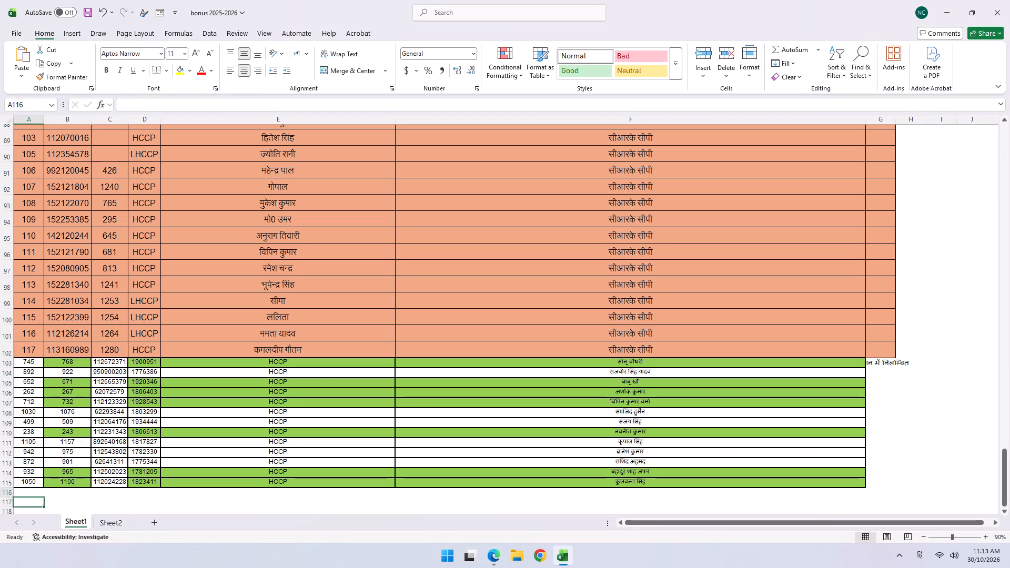
{"action": "key", "text": "ctrl+v"}
{"action": "key", "text": "Down"}
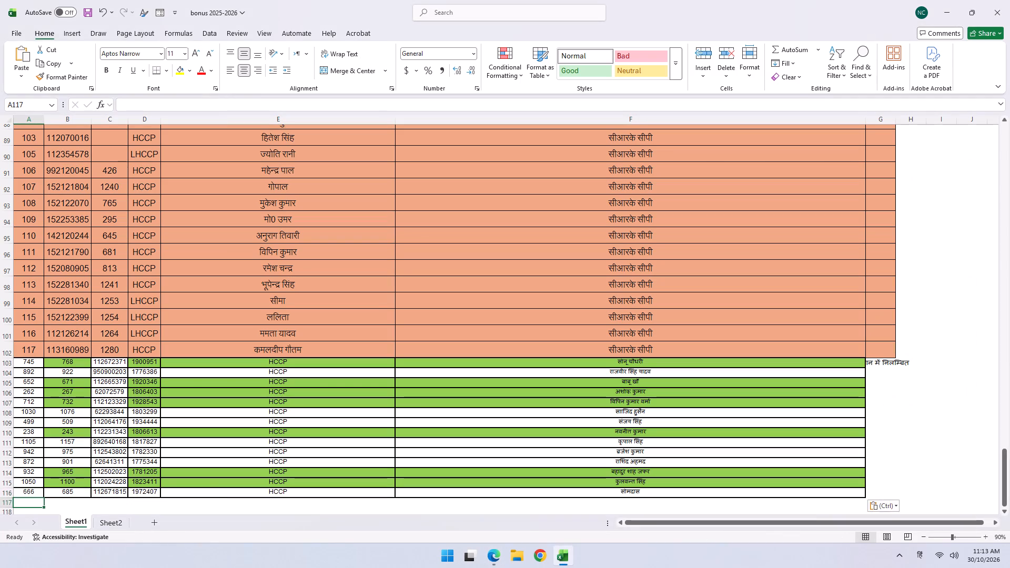
Search Sheet1 of the bonus workbook for 569, and close the search.
{"action": "key", "text": "ctrl+f"}
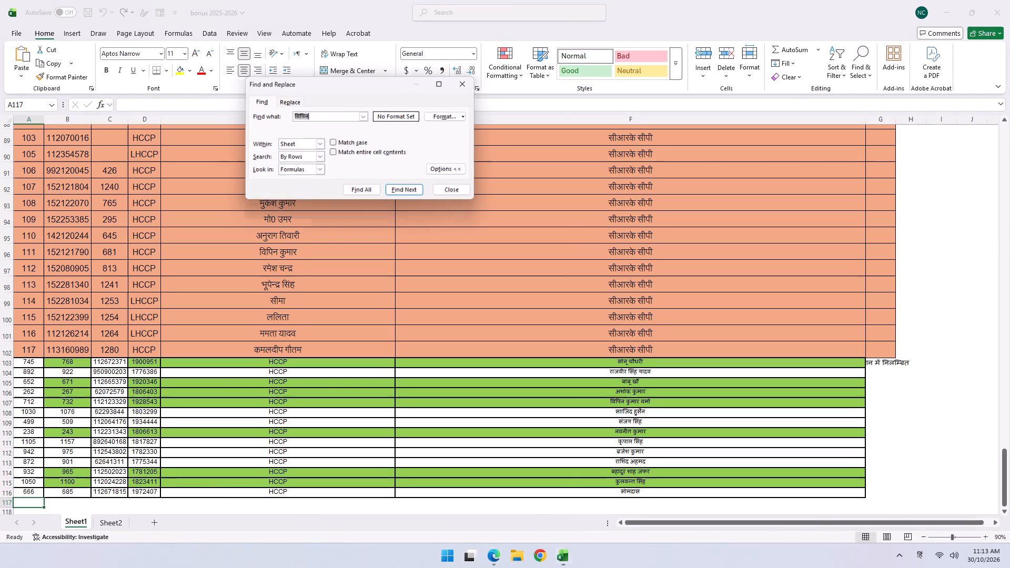
{"action": "key", "text": "BackSpace"}
{"action": "type", "text": "569"}
{"action": "key", "text": "space"}
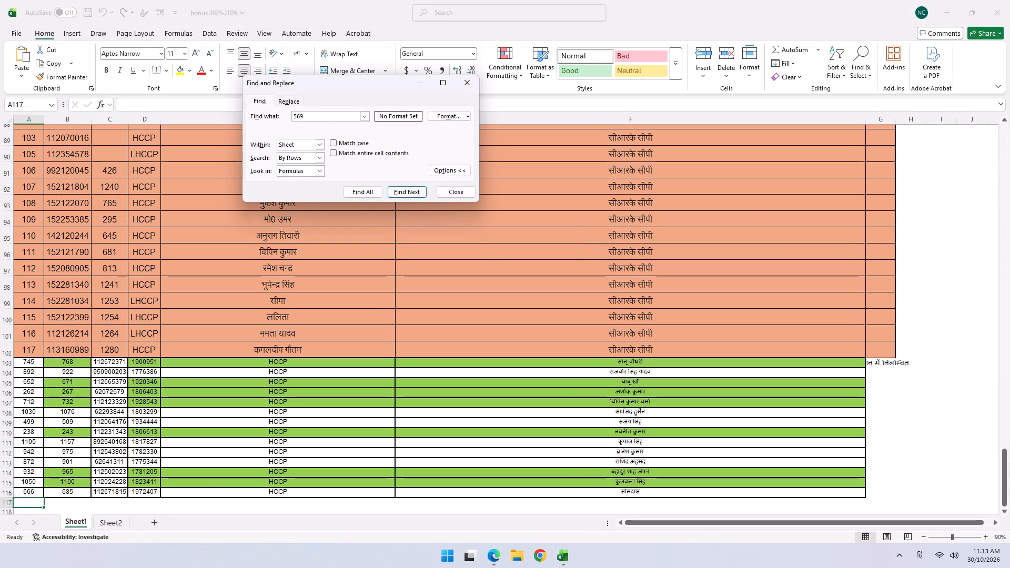
{"action": "key", "text": "BackSpace"}
{"action": "key", "text": "Return"}
{"action": "key", "text": "BackSpace"}
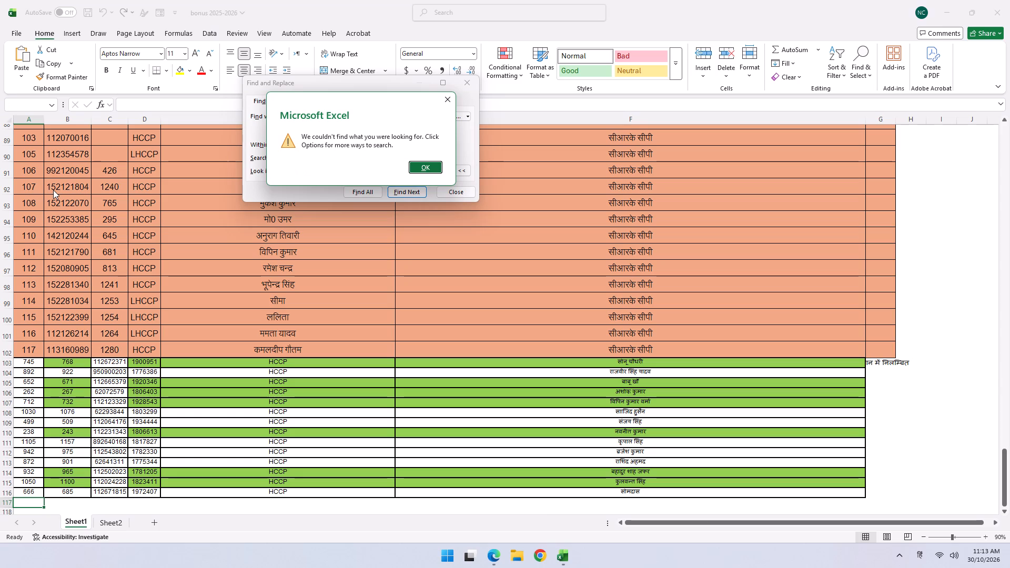
{"action": "key", "text": "BackSpace"}
{"action": "key", "text": "Return"}
{"action": "key", "text": "BackSpace"}
{"action": "key", "text": "Escape"}
{"action": "key", "text": "alt+Tab"}
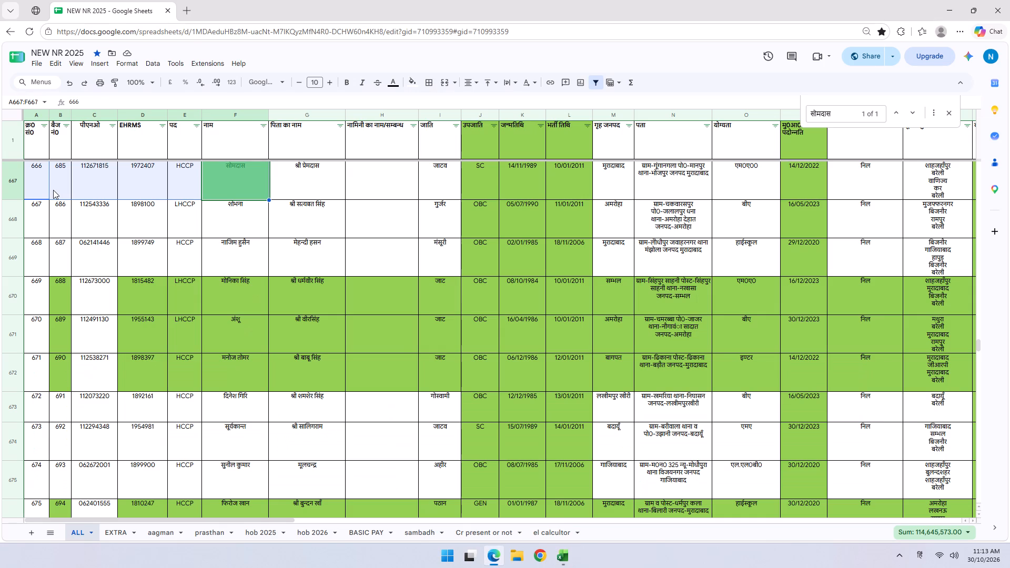
{"action": "key", "text": "ctrl+f"}
{"action": "key", "text": "Escape"}
{"action": "scroll", "coordinate": [72, 187], "scroll_direction": "up", "scroll_amount": 5}
{"action": "scroll", "coordinate": [72, 187], "scroll_direction": "down", "scroll_amount": 1}
{"action": "scroll", "coordinate": [72, 187], "scroll_direction": "up", "scroll_amount": 4}
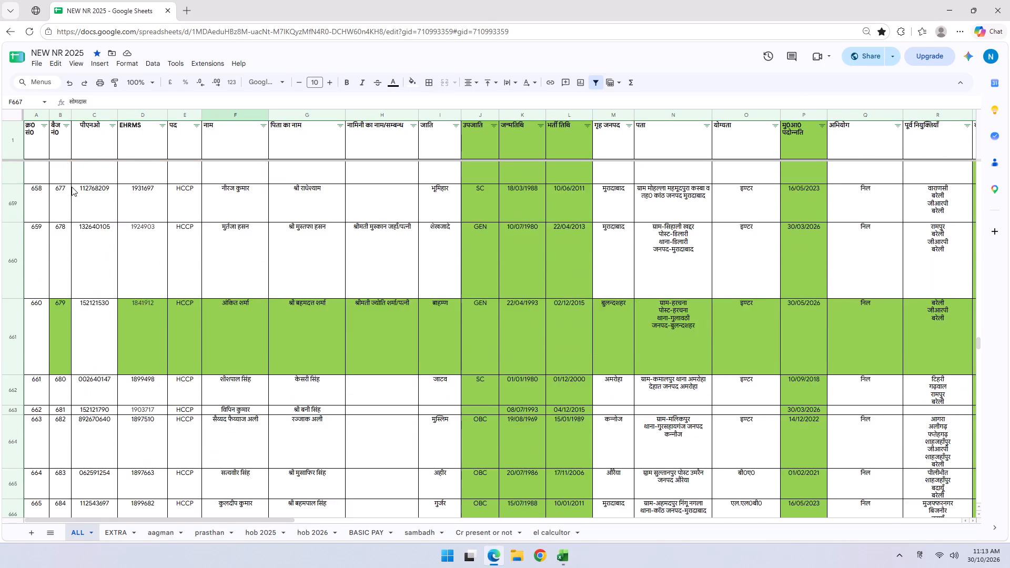
{"action": "scroll", "coordinate": [72, 187], "scroll_direction": "up", "scroll_amount": 11}
{"action": "scroll", "coordinate": [70, 187], "scroll_direction": "down", "scroll_amount": 1}
{"action": "scroll", "coordinate": [70, 187], "scroll_direction": "up", "scroll_amount": 7}
{"action": "scroll", "coordinate": [70, 187], "scroll_direction": "down", "scroll_amount": 1}
{"action": "scroll", "coordinate": [70, 187], "scroll_direction": "up", "scroll_amount": 2}
{"action": "scroll", "coordinate": [70, 187], "scroll_direction": "down", "scroll_amount": 1}
{"action": "scroll", "coordinate": [70, 187], "scroll_direction": "up", "scroll_amount": 13}
{"action": "scroll", "coordinate": [96, 243], "scroll_direction": "up", "scroll_amount": 6}
{"action": "scroll", "coordinate": [96, 243], "scroll_direction": "down", "scroll_amount": 1}
{"action": "scroll", "coordinate": [96, 243], "scroll_direction": "up", "scroll_amount": 2}
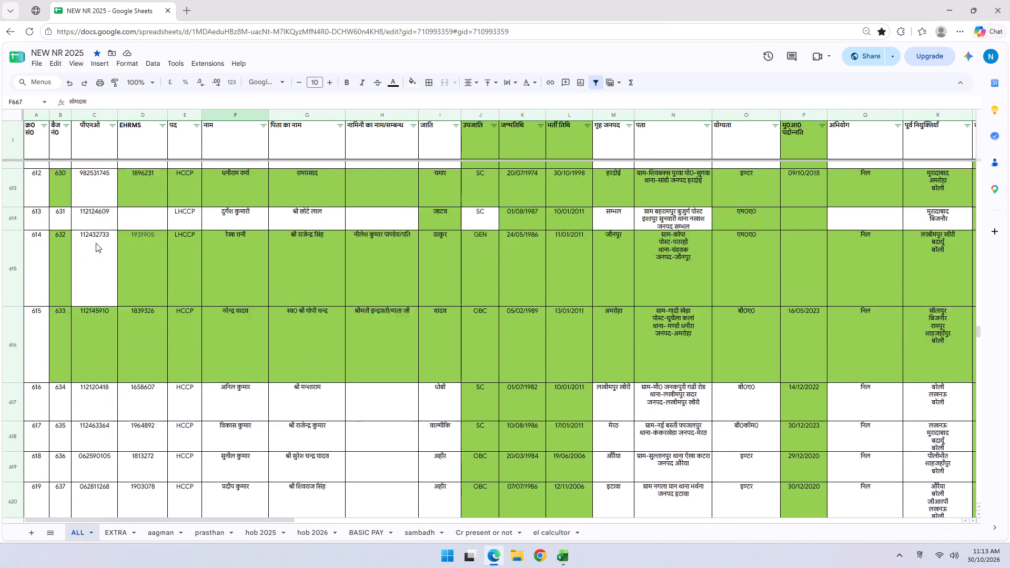
{"action": "scroll", "coordinate": [96, 243], "scroll_direction": "up", "scroll_amount": 17}
{"action": "scroll", "coordinate": [95, 243], "scroll_direction": "down", "scroll_amount": 1}
{"action": "scroll", "coordinate": [95, 243], "scroll_direction": "up", "scroll_amount": 20}
{"action": "scroll", "coordinate": [95, 243], "scroll_direction": "up", "scroll_amount": 15}
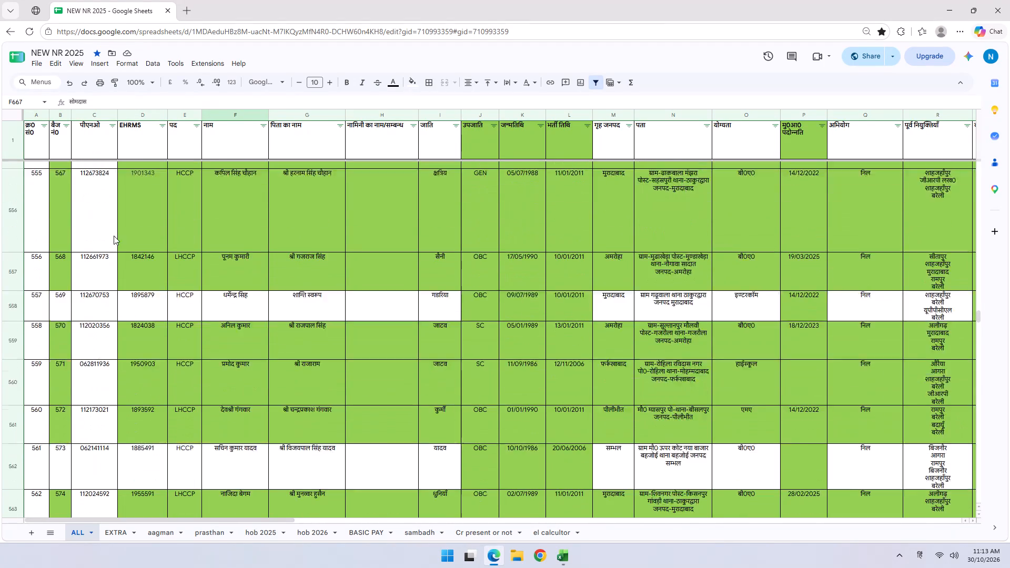
{"action": "scroll", "coordinate": [114, 236], "scroll_direction": "up", "scroll_amount": 2}
{"action": "left_click", "coordinate": [31, 461]}
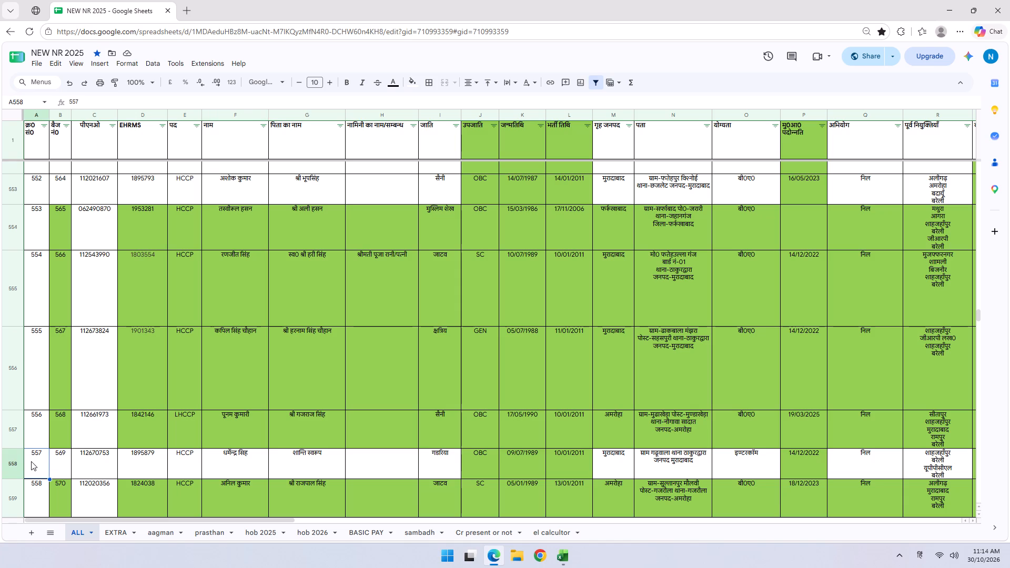
{"action": "key", "text": "shift+Right"}
{"action": "key", "text": "shift+Right"}
{"action": "key", "text": "shift+Right"}
{"action": "key", "text": "shift+Right"}
{"action": "key", "text": "shift+Right"}
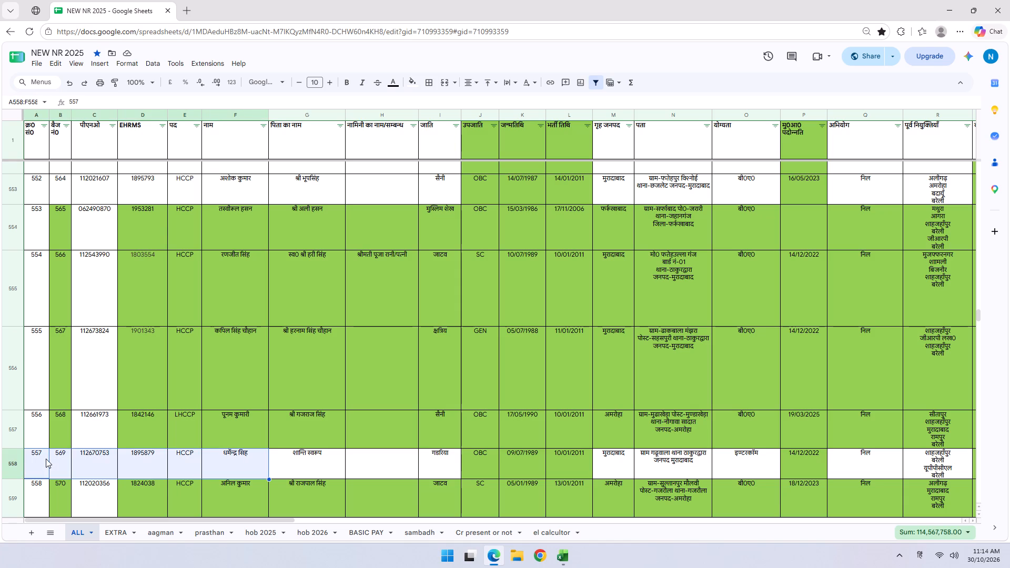
{"action": "key", "text": "ctrl+c"}
{"action": "key", "text": "alt+Tab"}
{"action": "key", "text": "Down"}
{"action": "key", "text": "Up"}
{"action": "key", "text": "ctrl+v"}
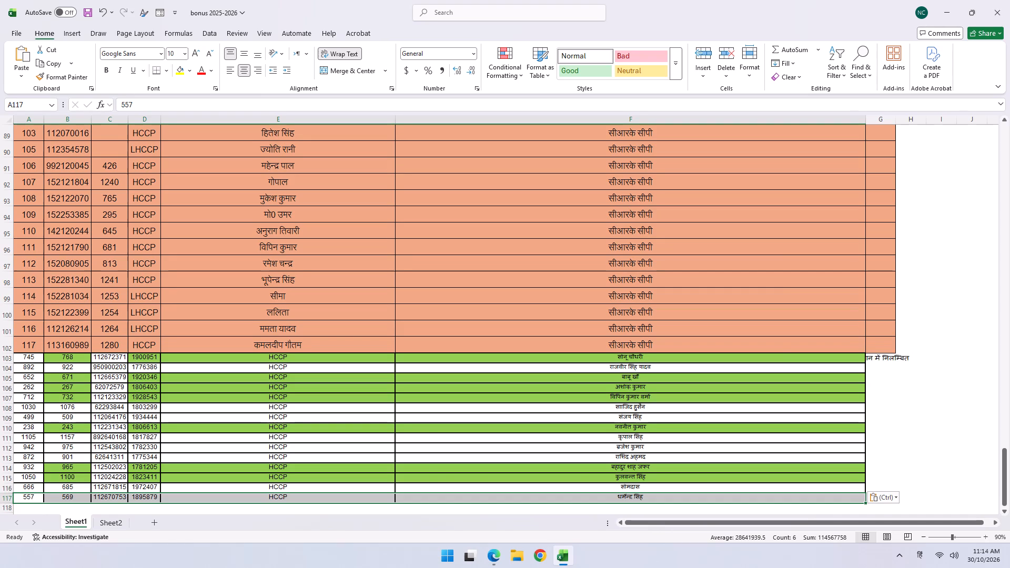
{"action": "key", "text": "alt+Tab"}
{"action": "left_click", "coordinate": [118, 416]}
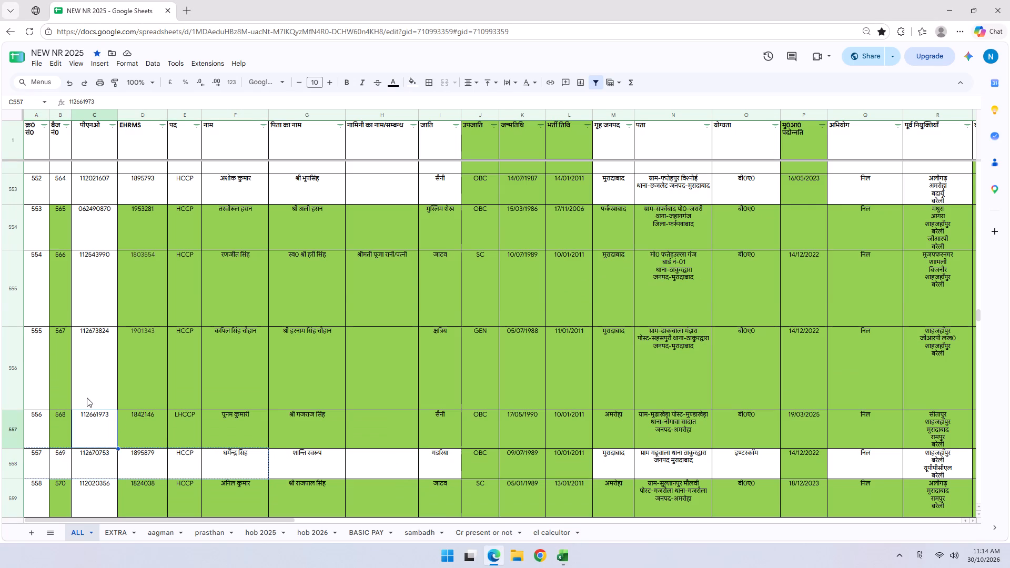
{"action": "scroll", "coordinate": [87, 398], "scroll_direction": "up", "scroll_amount": 2}
{"action": "scroll", "coordinate": [44, 279], "scroll_direction": "up", "scroll_amount": 3}
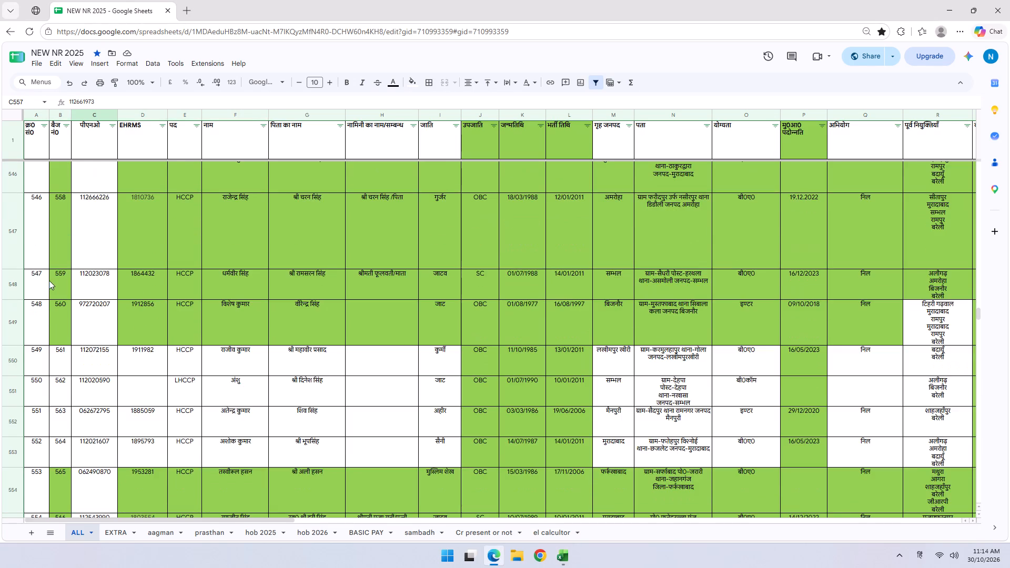
{"action": "scroll", "coordinate": [59, 280], "scroll_direction": "up", "scroll_amount": 1}
{"action": "left_click_drag", "start_coordinate": [14, 275], "coordinate": [53, 275]}
{"action": "left_click", "coordinate": [43, 276]}
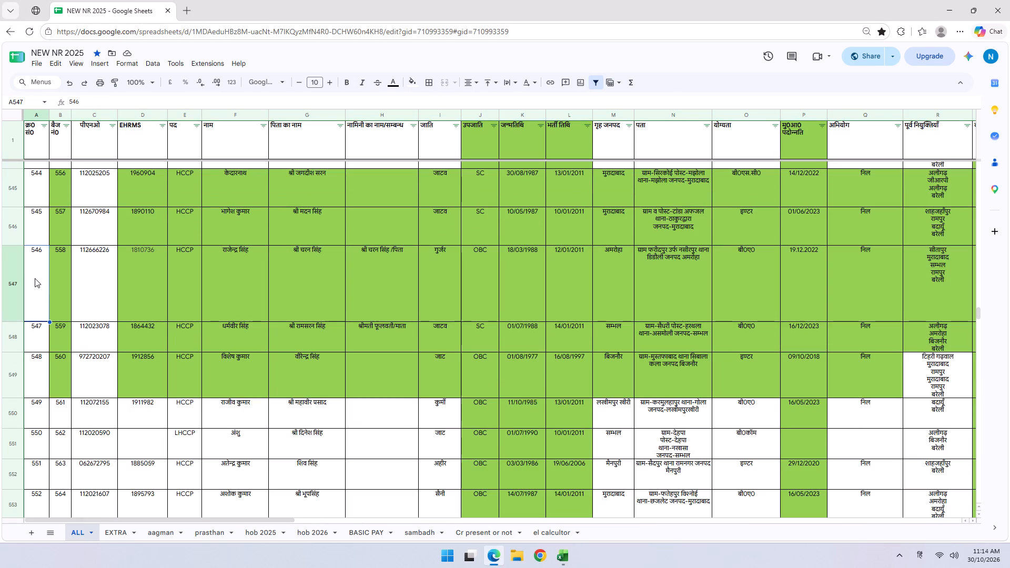
{"action": "left_click_drag", "start_coordinate": [35, 278], "coordinate": [237, 275]}
{"action": "key", "text": "ctrl+c"}
{"action": "key", "text": "alt+Tab"}
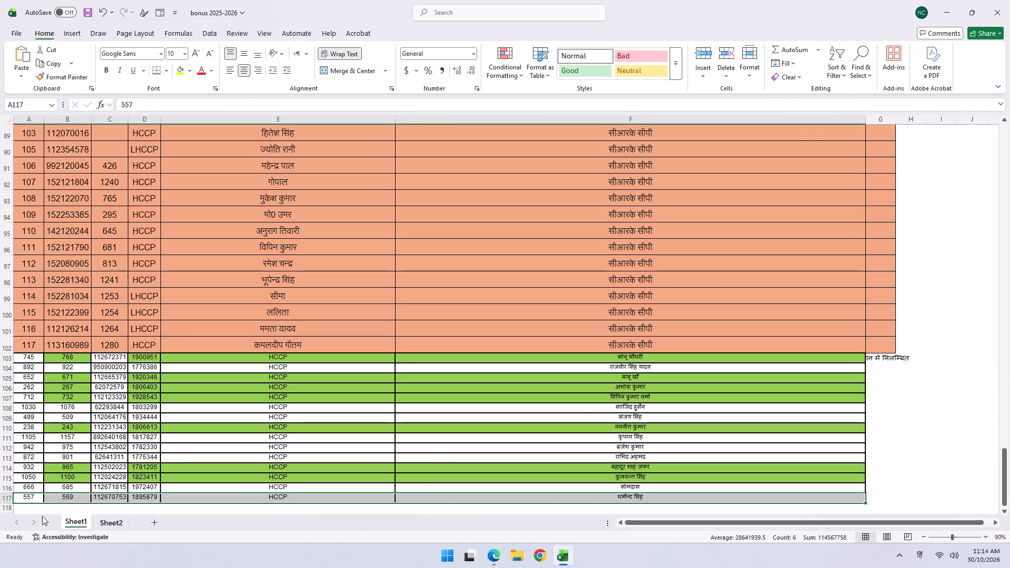
{"action": "scroll", "coordinate": [34, 511], "scroll_direction": "down", "scroll_amount": 1}
{"action": "left_click", "coordinate": [22, 482]}
{"action": "key", "text": "ctrl+v"}
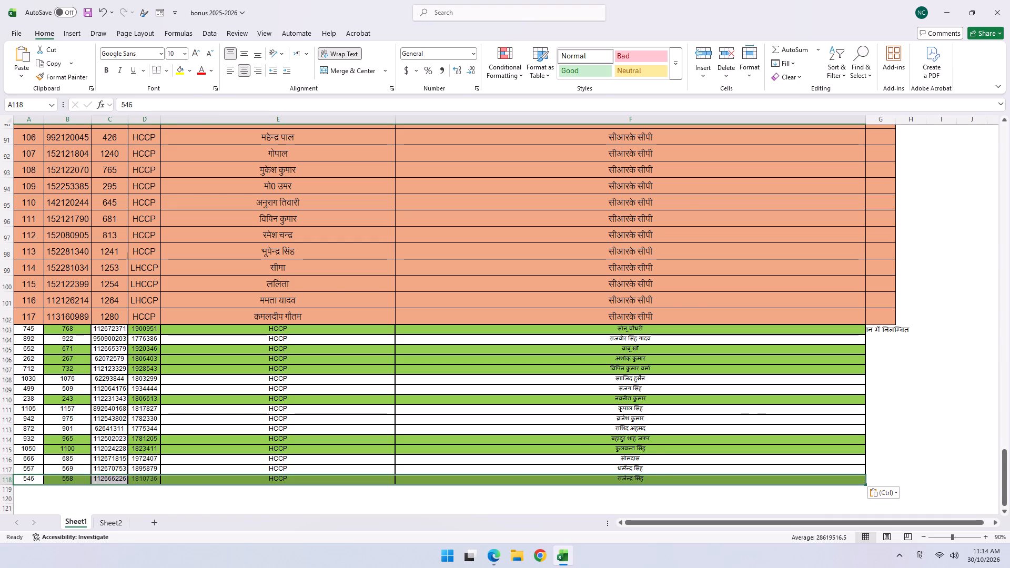
Search NEW NR 2025's ALL sheet for 997 and step through the matches.
{"action": "key", "text": "alt+Tab"}
{"action": "left_click", "coordinate": [130, 424]}
{"action": "key", "text": "ctrl+f"}
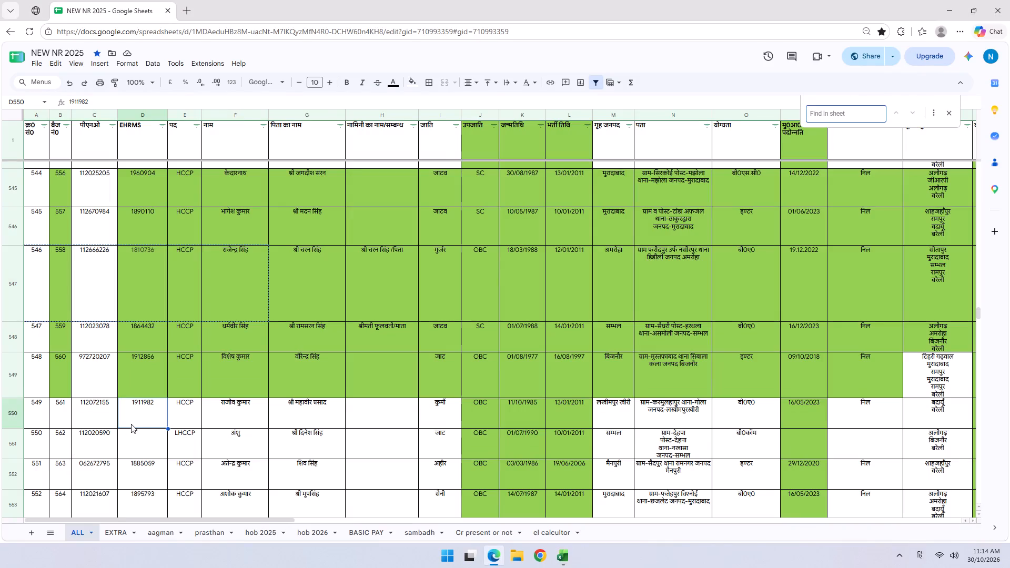
{"action": "type", "text": "997"}
{"action": "key", "text": "Return"}
{"action": "key", "text": "Return"}
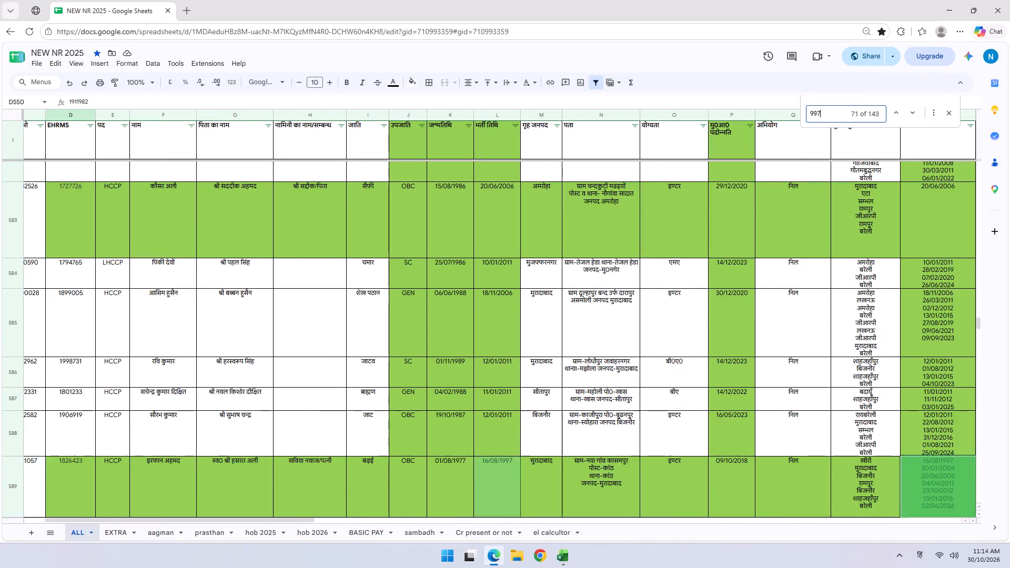
{"action": "key", "text": "Return"}
{"action": "key", "text": "Return"}
{"action": "key", "text": "Return"}
{"action": "key", "text": "Return"}
{"action": "key", "text": "Return"}
{"action": "key", "text": "Return"}
{"action": "key", "text": "Return"}
{"action": "key", "text": "Return"}
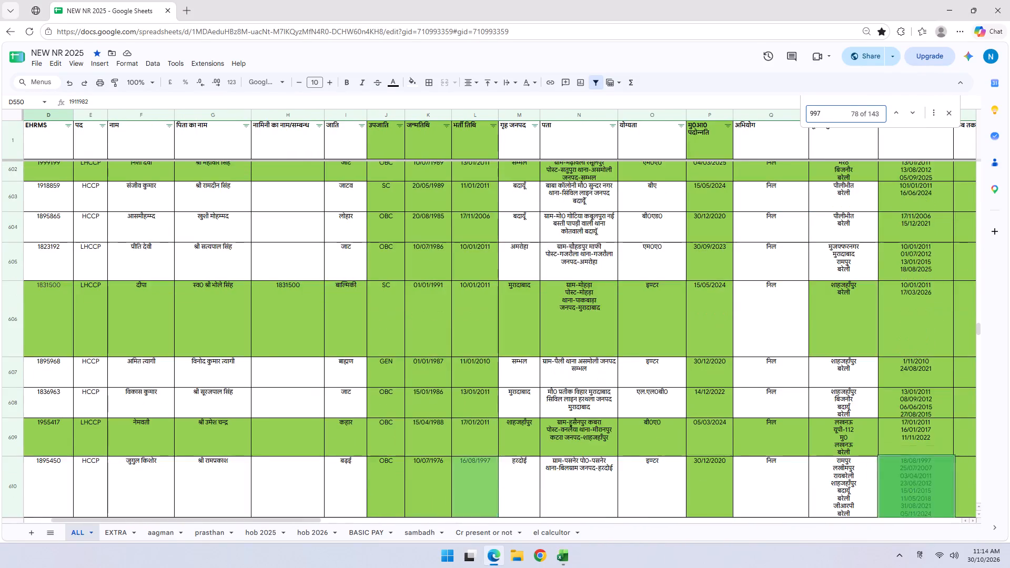
{"action": "key", "text": "Return"}
{"action": "key", "text": "Return"}
{"action": "key", "text": "Return"}
{"action": "key", "text": "Return"}
{"action": "key", "text": "Return"}
{"action": "key", "text": "Return"}
{"action": "key", "text": "Return"}
{"action": "key", "text": "Return"}
{"action": "key", "text": "Return"}
{"action": "key", "text": "Return"}
{"action": "key", "text": "Return"}
{"action": "key", "text": "Return"}
{"action": "key", "text": "Return"}
{"action": "key", "text": "Return"}
{"action": "key", "text": "Return"}
{"action": "key", "text": "Return"}
{"action": "key", "text": "Return"}
{"action": "key", "text": "Return"}
{"action": "key", "text": "Return"}
{"action": "key", "text": "Return"}
{"action": "key", "text": "Return"}
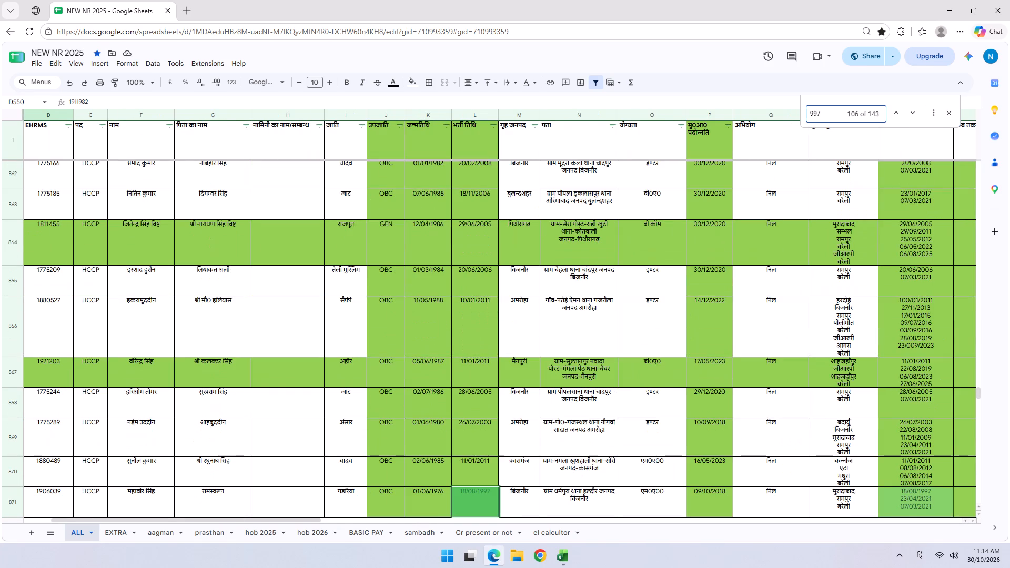
{"action": "left_click_drag", "start_coordinate": [153, 521], "coordinate": [104, 512]}
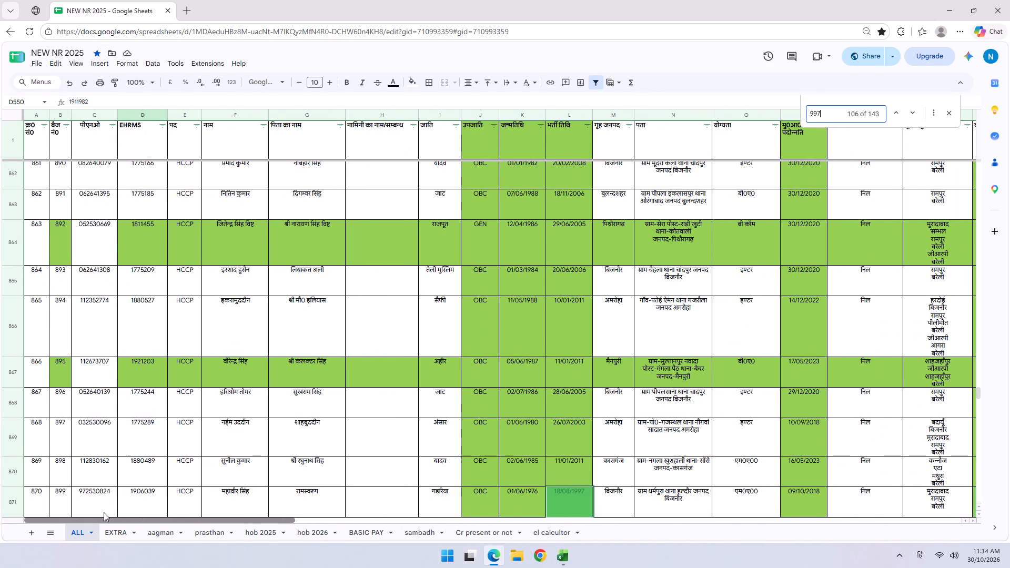
{"action": "left_click_drag", "start_coordinate": [104, 512], "coordinate": [74, 506]}
{"action": "scroll", "coordinate": [65, 465], "scroll_direction": "down", "scroll_amount": 13}
{"action": "scroll", "coordinate": [65, 465], "scroll_direction": "up", "scroll_amount": 1}
{"action": "scroll", "coordinate": [65, 465], "scroll_direction": "down", "scroll_amount": 3}
{"action": "scroll", "coordinate": [65, 465], "scroll_direction": "up", "scroll_amount": 1}
{"action": "scroll", "coordinate": [65, 465], "scroll_direction": "down", "scroll_amount": 1}
{"action": "scroll", "coordinate": [65, 465], "scroll_direction": "up", "scroll_amount": 1}
{"action": "scroll", "coordinate": [65, 465], "scroll_direction": "down", "scroll_amount": 5}
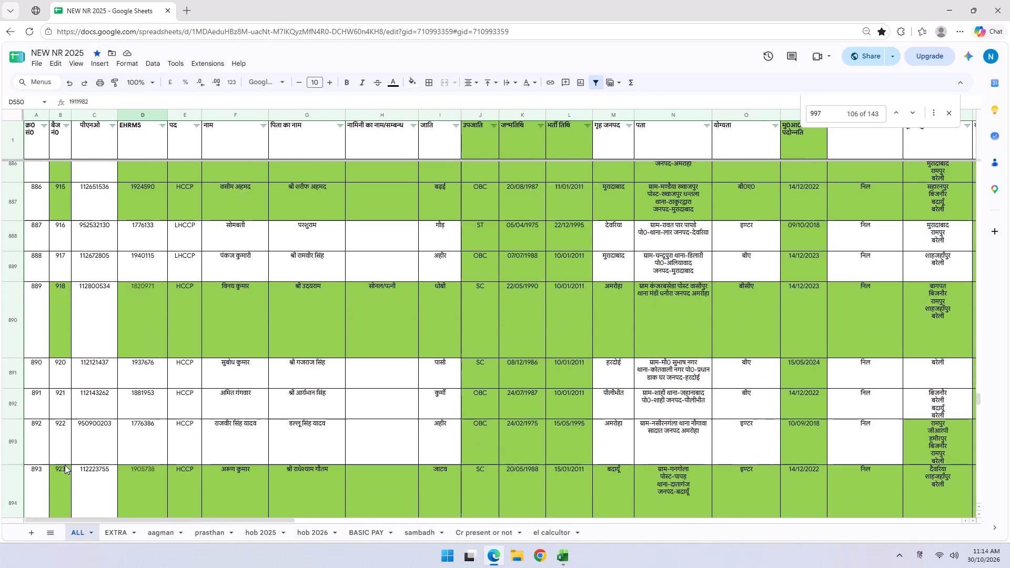
{"action": "scroll", "coordinate": [65, 465], "scroll_direction": "down", "scroll_amount": 20}
{"action": "scroll", "coordinate": [65, 465], "scroll_direction": "down", "scroll_amount": 1}
{"action": "scroll", "coordinate": [69, 464], "scroll_direction": "up", "scroll_amount": 1}
{"action": "scroll", "coordinate": [69, 464], "scroll_direction": "down", "scroll_amount": 9}
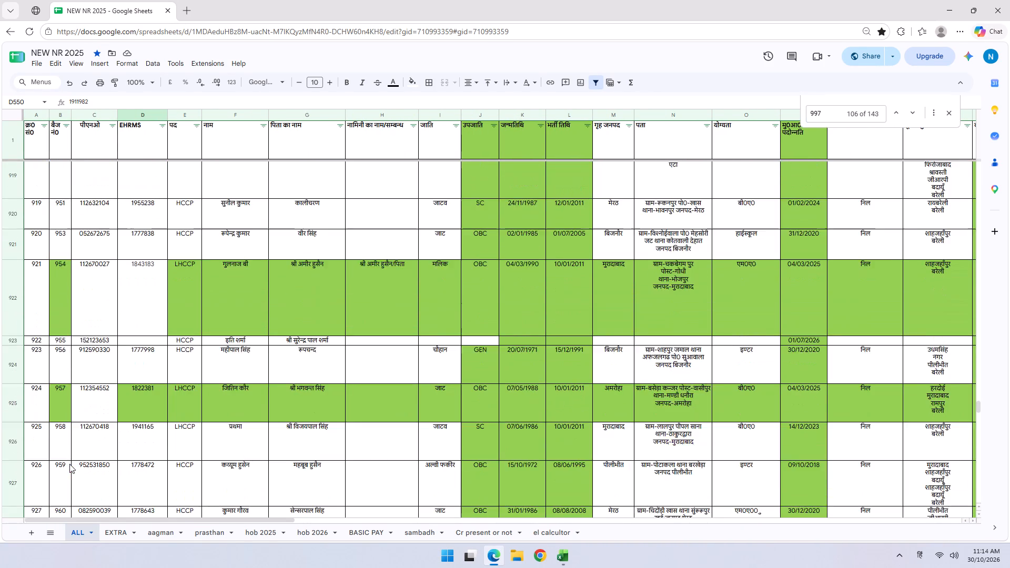
{"action": "scroll", "coordinate": [69, 464], "scroll_direction": "down", "scroll_amount": 6}
{"action": "scroll", "coordinate": [69, 463], "scroll_direction": "up", "scroll_amount": 1}
{"action": "scroll", "coordinate": [69, 463], "scroll_direction": "down", "scroll_amount": 20}
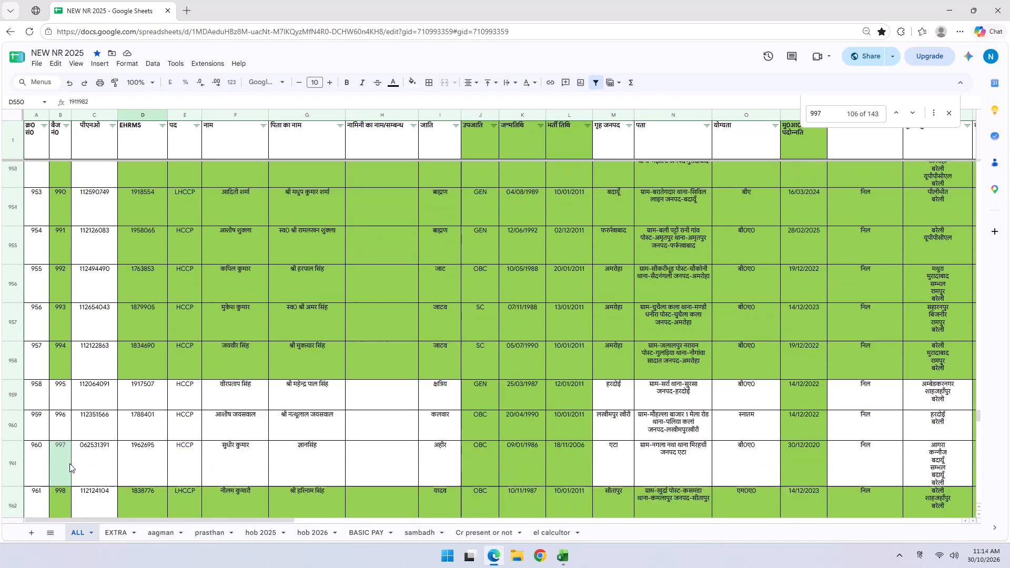
{"action": "scroll", "coordinate": [69, 463], "scroll_direction": "down", "scroll_amount": 1}
{"action": "left_click", "coordinate": [34, 408]}
{"action": "left_click_drag", "start_coordinate": [34, 408], "coordinate": [241, 417]}
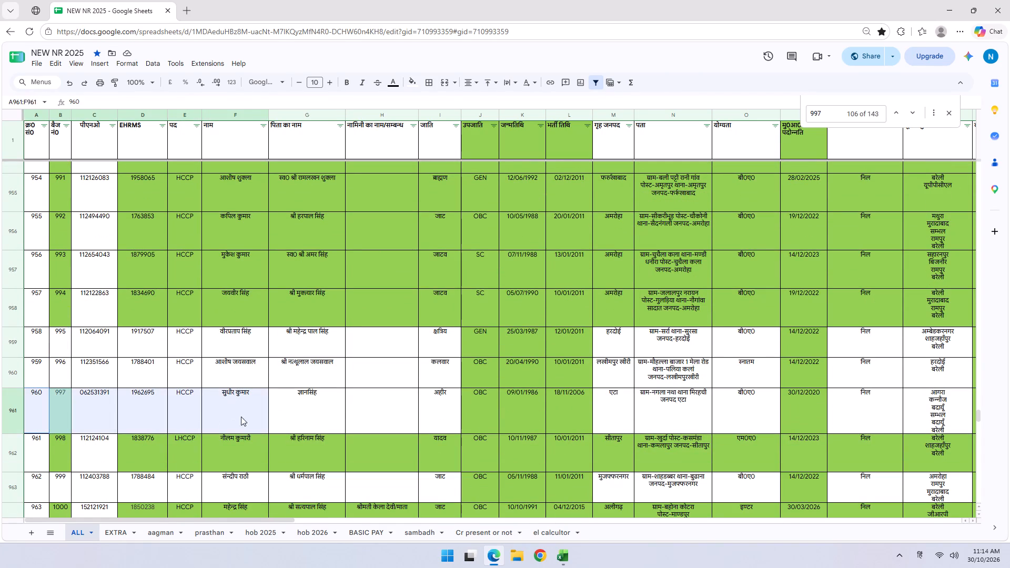
{"action": "left_click_drag", "start_coordinate": [241, 417], "coordinate": [259, 405]}
{"action": "key", "text": "ctrl+c"}
{"action": "key", "text": "alt+Tab"}
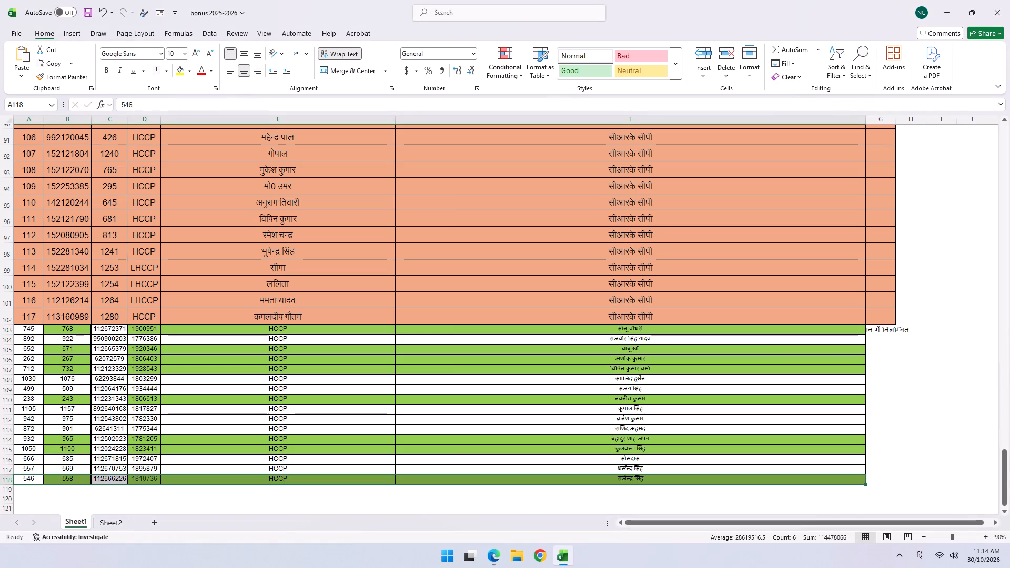
{"action": "left_click", "coordinate": [31, 490]}
{"action": "key", "text": "ctrl+v"}
{"action": "key", "text": "alt+Tab"}
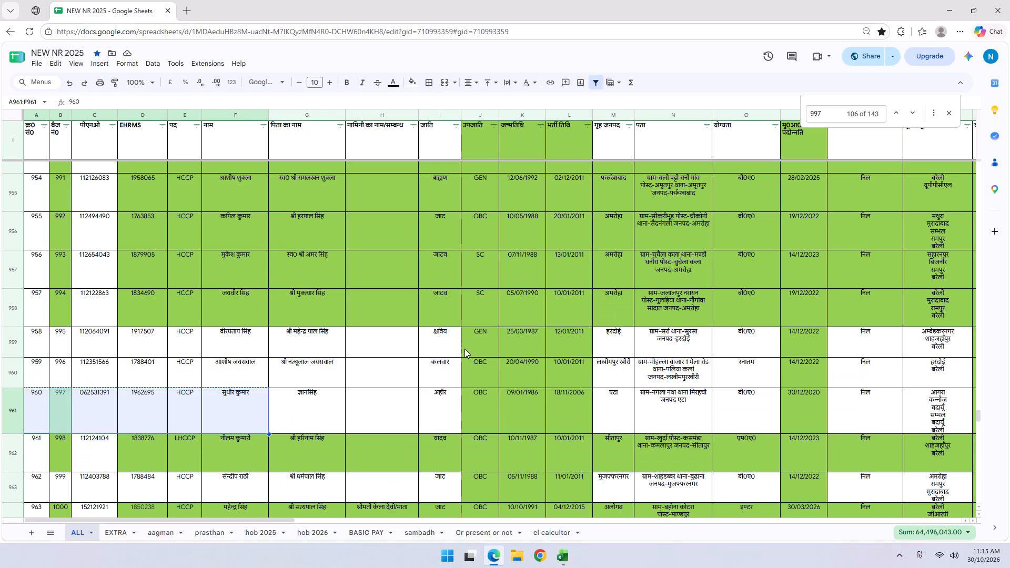
{"action": "key", "text": "alt+Tab"}
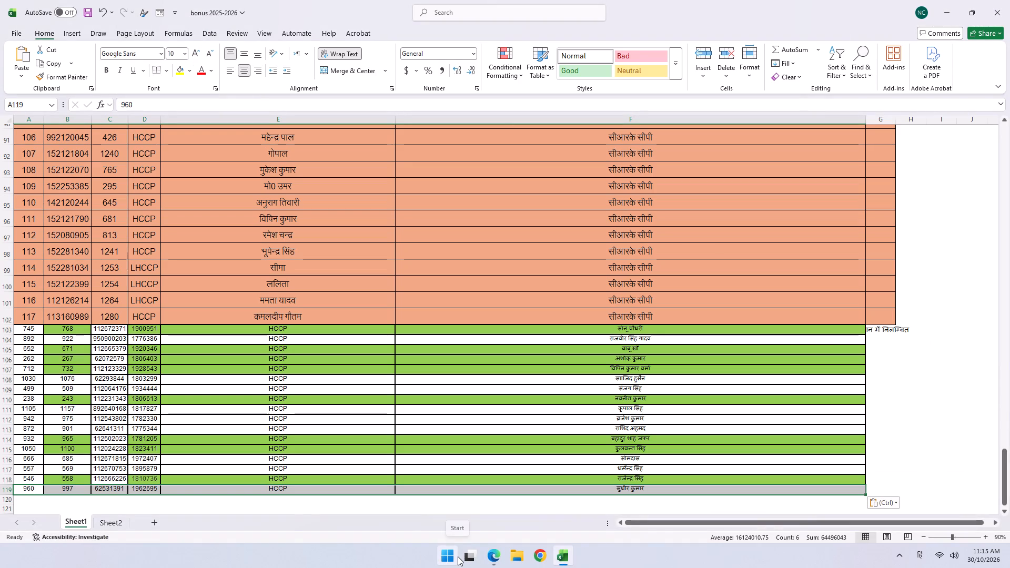
Find badge 35 near the start of NEW NR 2025's ALL sheet, copy its record A35:F35, and paste it into the bonus workbook at A120.
{"action": "key", "text": "alt+Tab"}
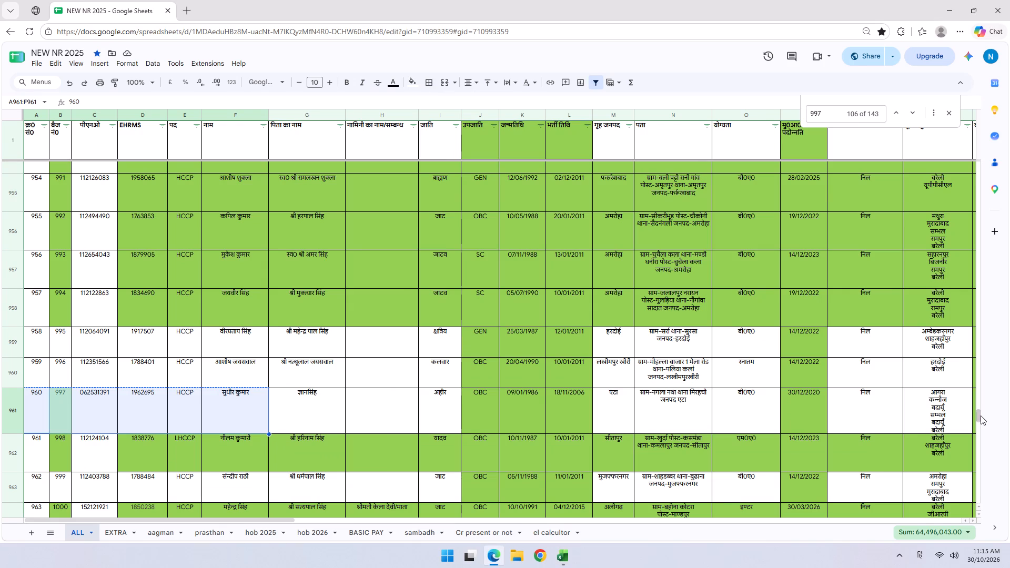
{"action": "left_click_drag", "start_coordinate": [979, 415], "coordinate": [969, 127]}
{"action": "scroll", "coordinate": [47, 345], "scroll_direction": "down", "scroll_amount": 10}
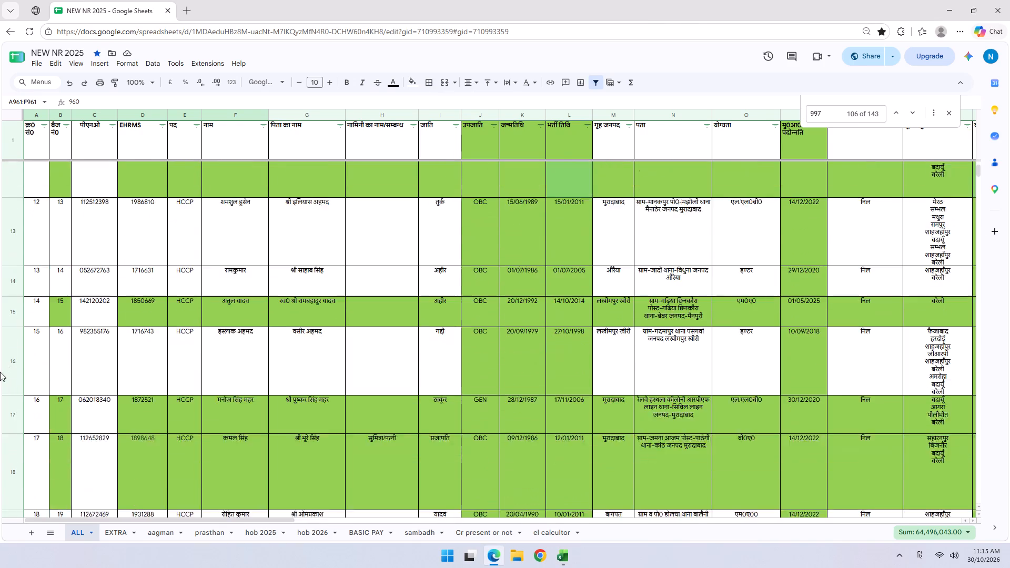
{"action": "scroll", "coordinate": [0, 372], "scroll_direction": "down", "scroll_amount": 13}
{"action": "scroll", "coordinate": [68, 485], "scroll_direction": "down", "scroll_amount": 4}
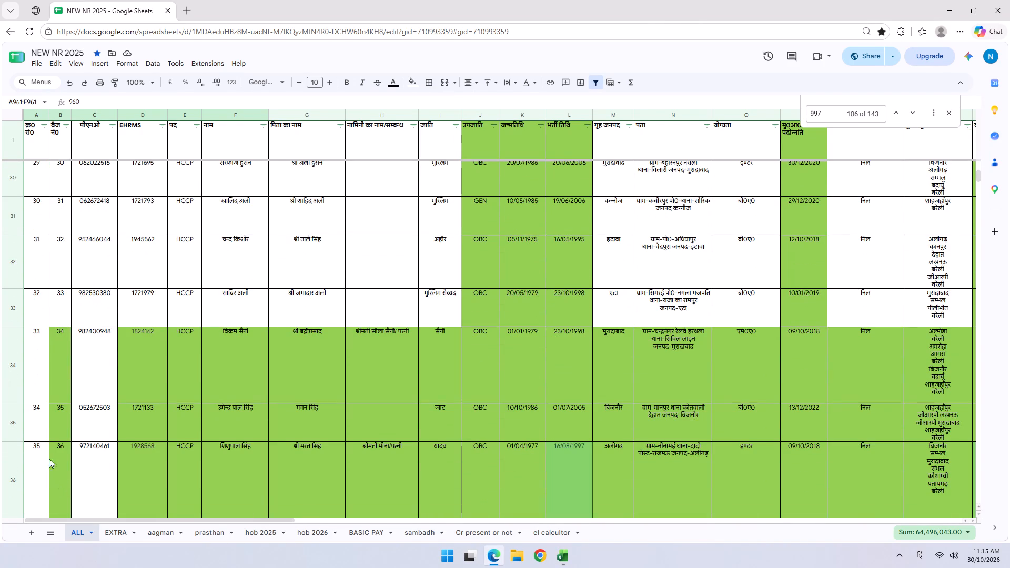
{"action": "left_click_drag", "start_coordinate": [42, 452], "coordinate": [202, 454]}
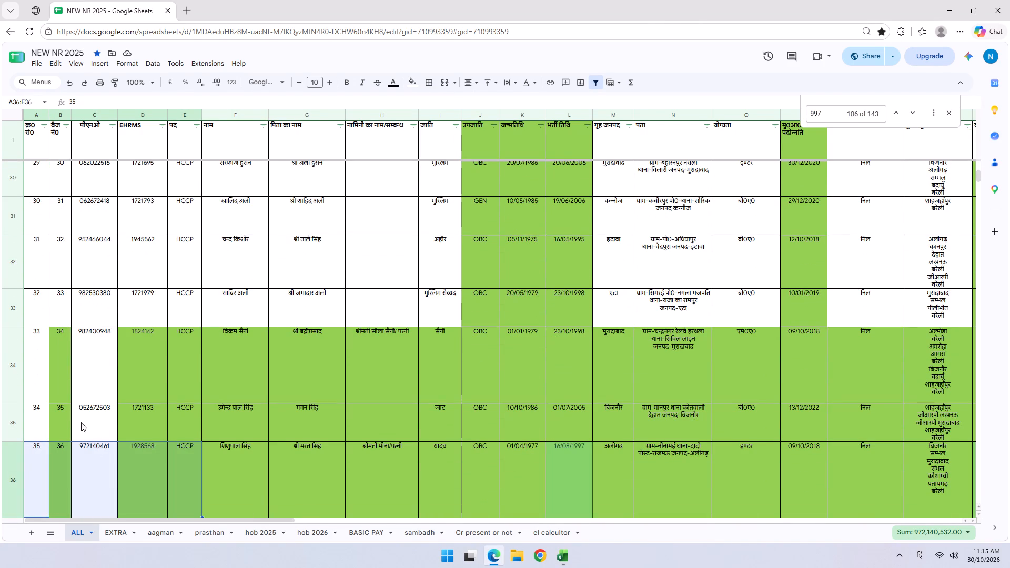
{"action": "left_click_drag", "start_coordinate": [45, 420], "coordinate": [237, 419]}
{"action": "key", "text": "ctrl+c"}
{"action": "key", "text": "alt+Tab"}
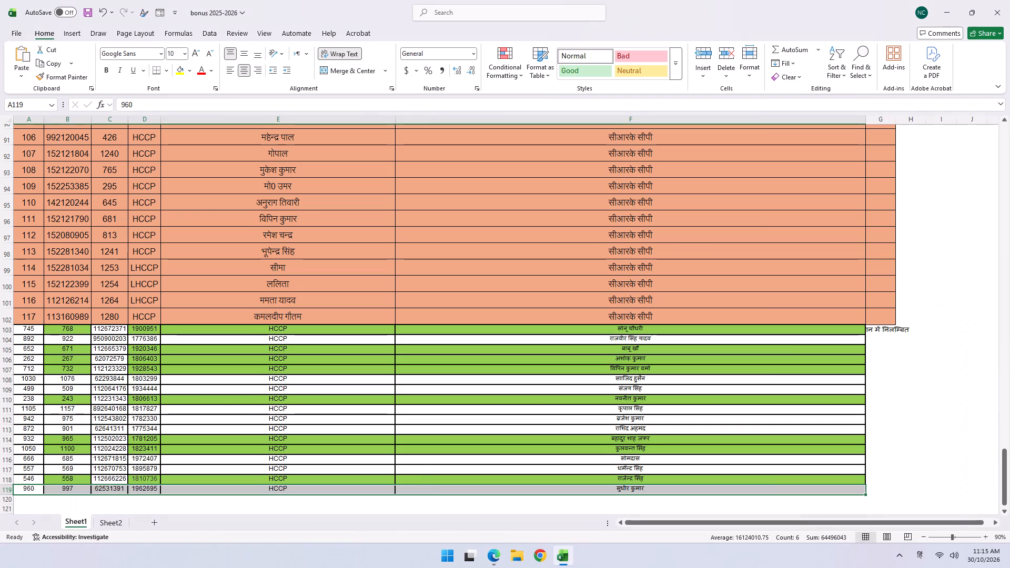
{"action": "left_click", "coordinate": [25, 502]}
{"action": "key", "text": "ctrl+v"}
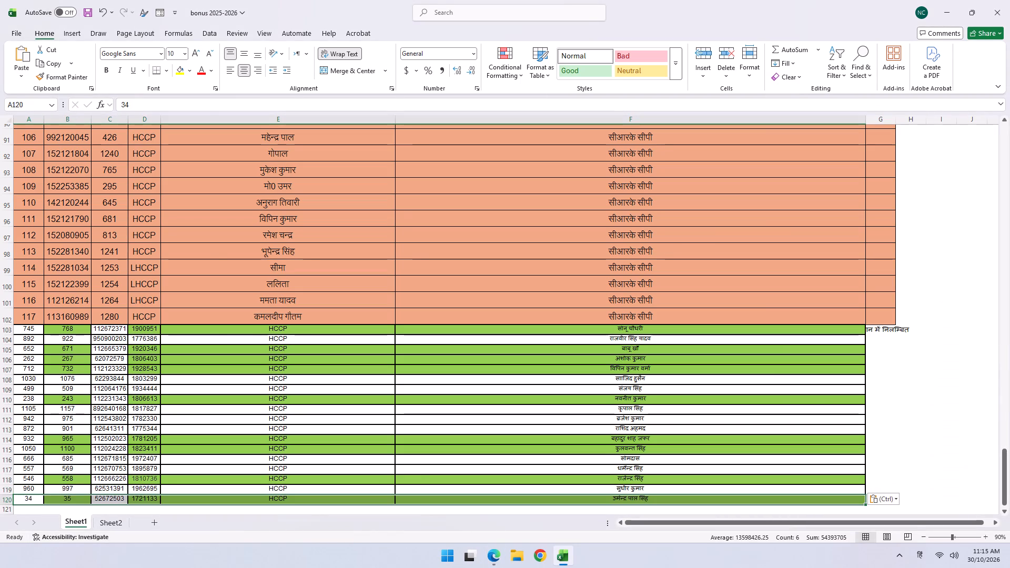
Fill the remark वर्तमान में निलम्बित from G103 down through G120.
{"action": "left_click_drag", "start_coordinate": [886, 331], "coordinate": [890, 504]}
{"action": "key", "text": "ctrl+d"}
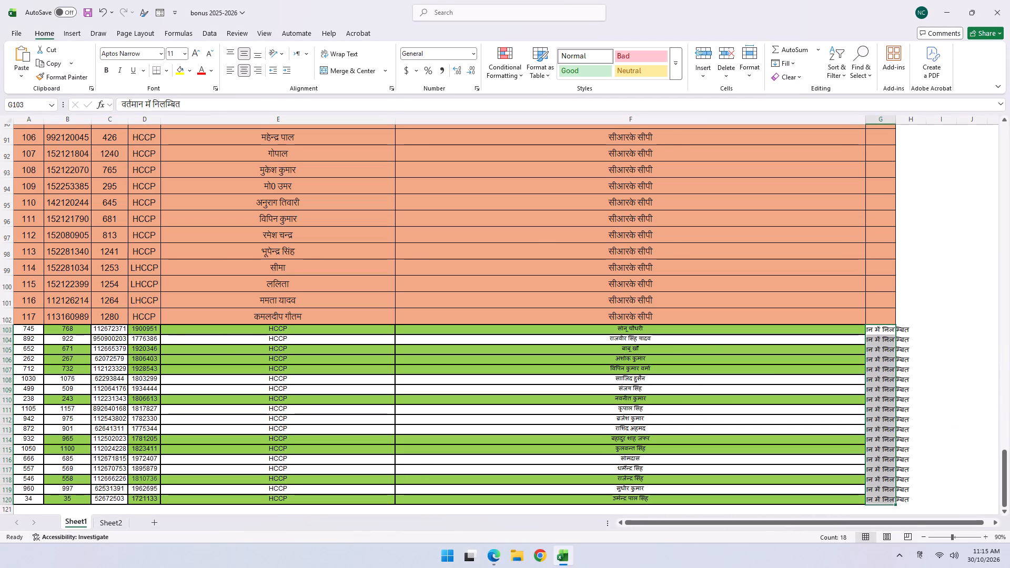
Delete cells D103:D120 and shift the remaining cells left so the appended records line up with the list's columns.
{"action": "left_click_drag", "start_coordinate": [141, 331], "coordinate": [150, 501]}
{"action": "key", "text": "ctrl+minus"}
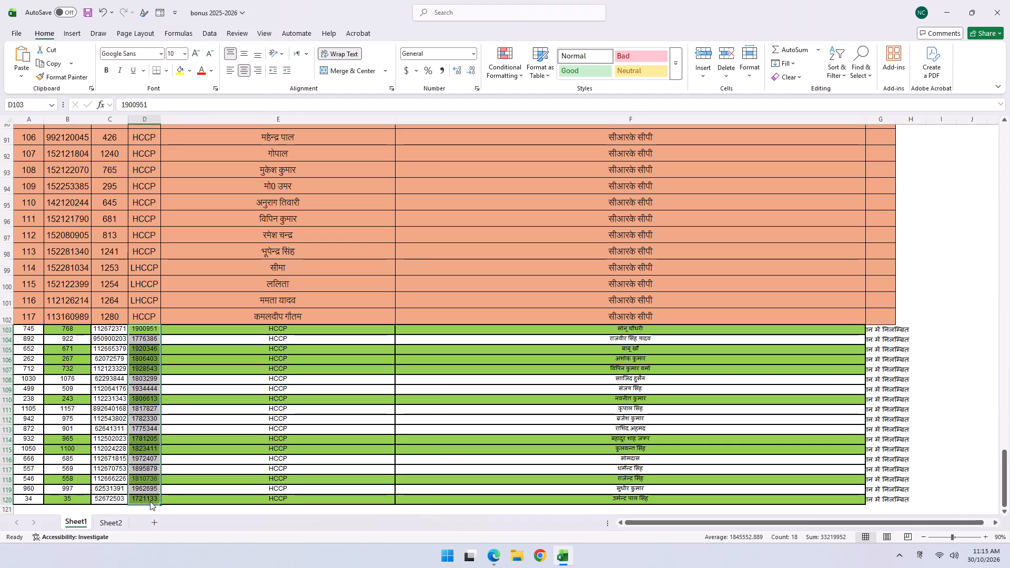
{"action": "key", "text": "Down"}
{"action": "key", "text": "Up"}
{"action": "key", "text": "Return"}
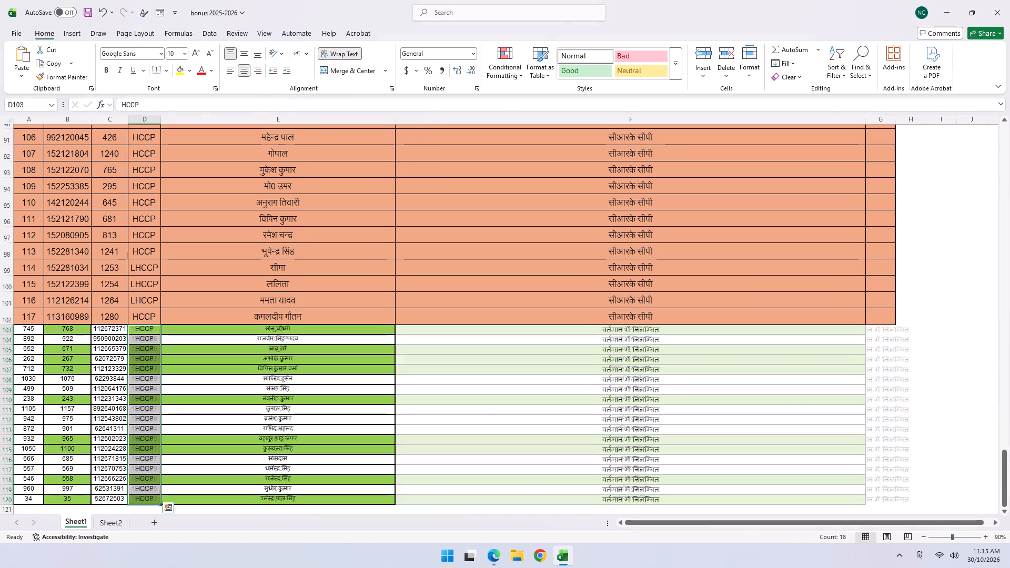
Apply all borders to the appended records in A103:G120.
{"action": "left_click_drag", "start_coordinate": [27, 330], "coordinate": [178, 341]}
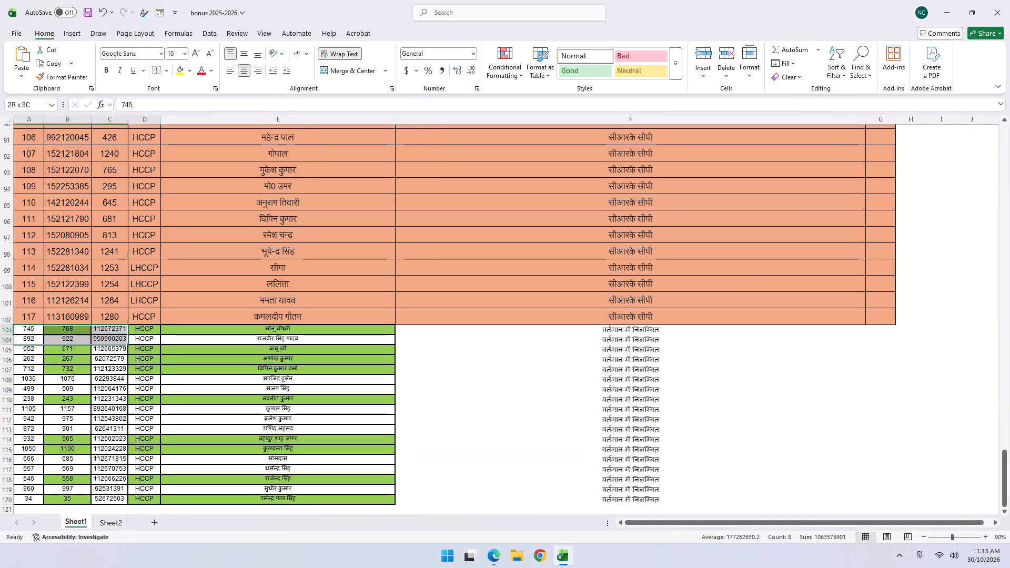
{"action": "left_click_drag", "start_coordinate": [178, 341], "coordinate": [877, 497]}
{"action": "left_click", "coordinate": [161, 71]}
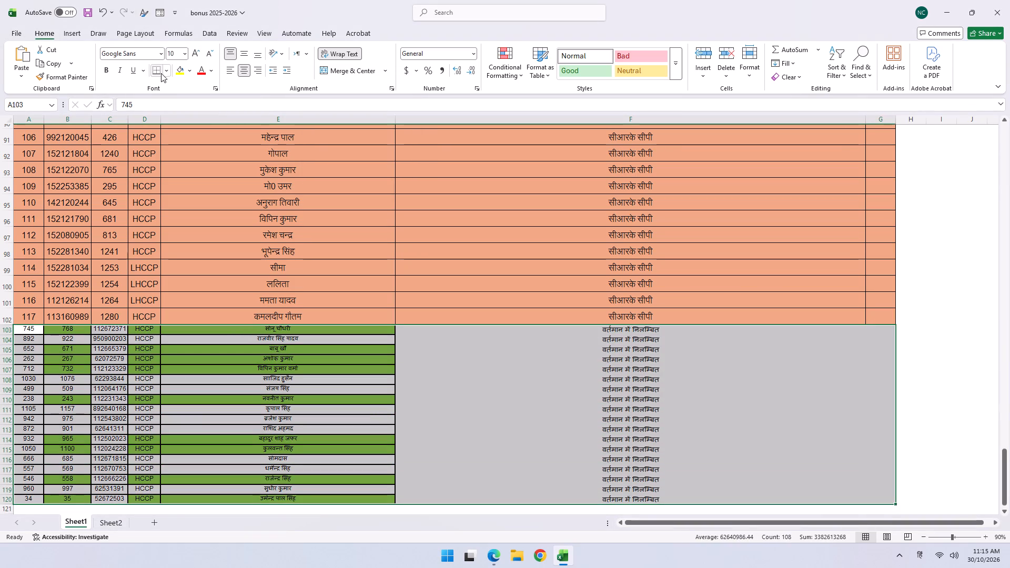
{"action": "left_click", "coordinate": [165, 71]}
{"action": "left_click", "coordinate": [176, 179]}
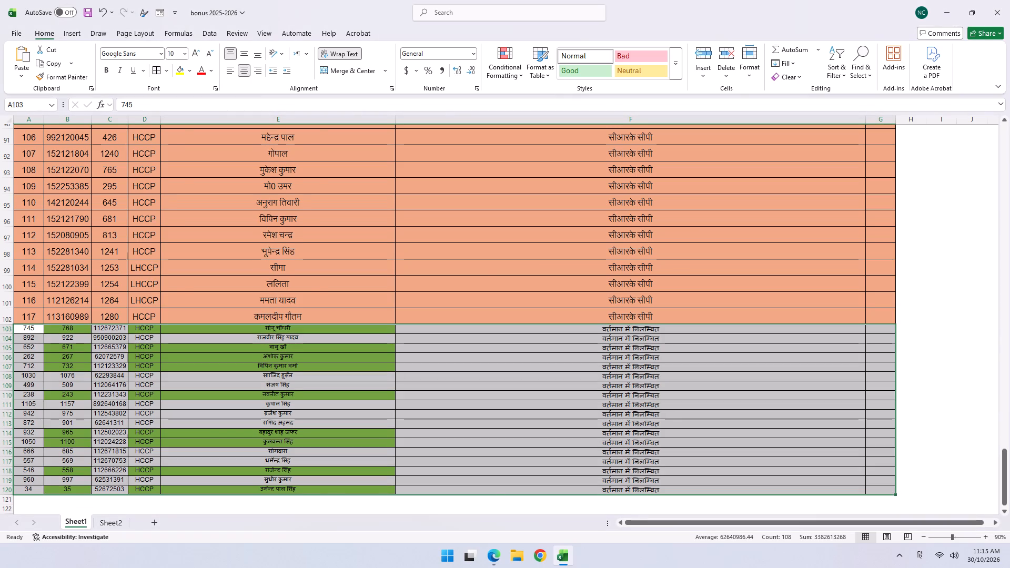
Copy the formatting of row 102 onto the appended rows 103 to 120 with Format Painter.
{"action": "left_click", "coordinate": [2, 319]}
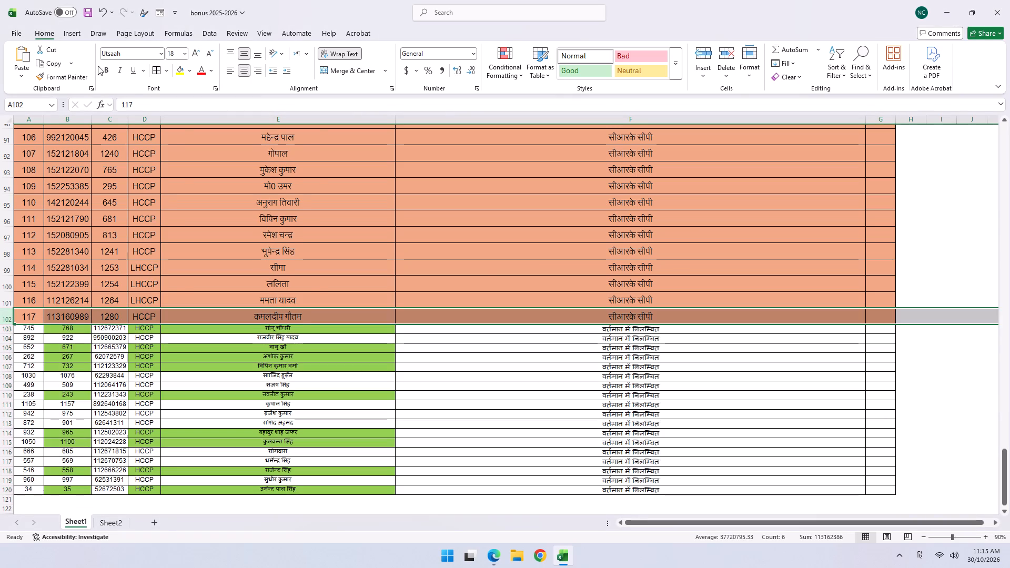
{"action": "left_click", "coordinate": [63, 78]}
{"action": "left_click_drag", "start_coordinate": [2, 327], "coordinate": [1, 461]}
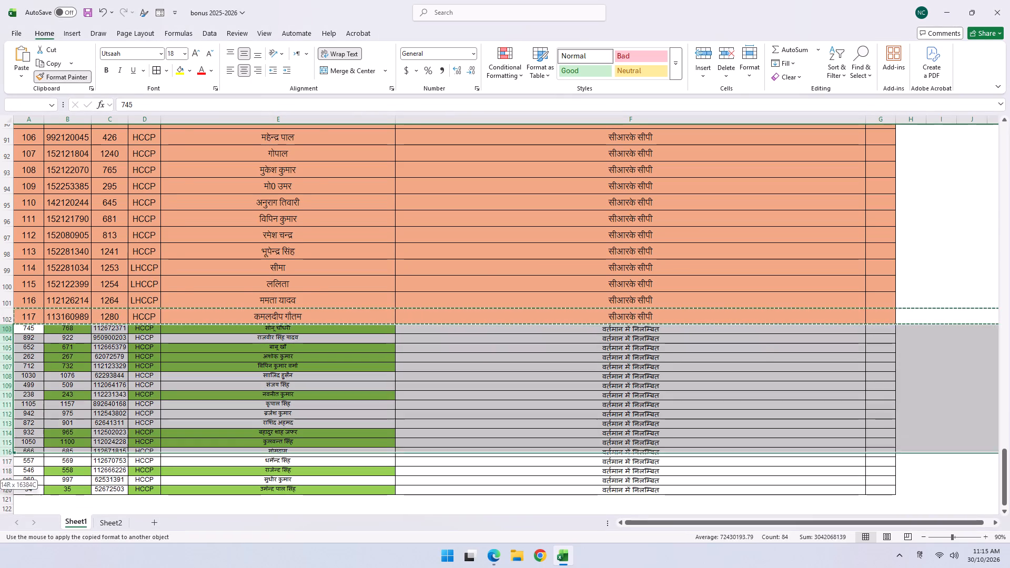
{"action": "left_click_drag", "start_coordinate": [1, 461], "coordinate": [0, 490]}
{"action": "scroll", "coordinate": [245, 391], "scroll_direction": "down", "scroll_amount": 6}
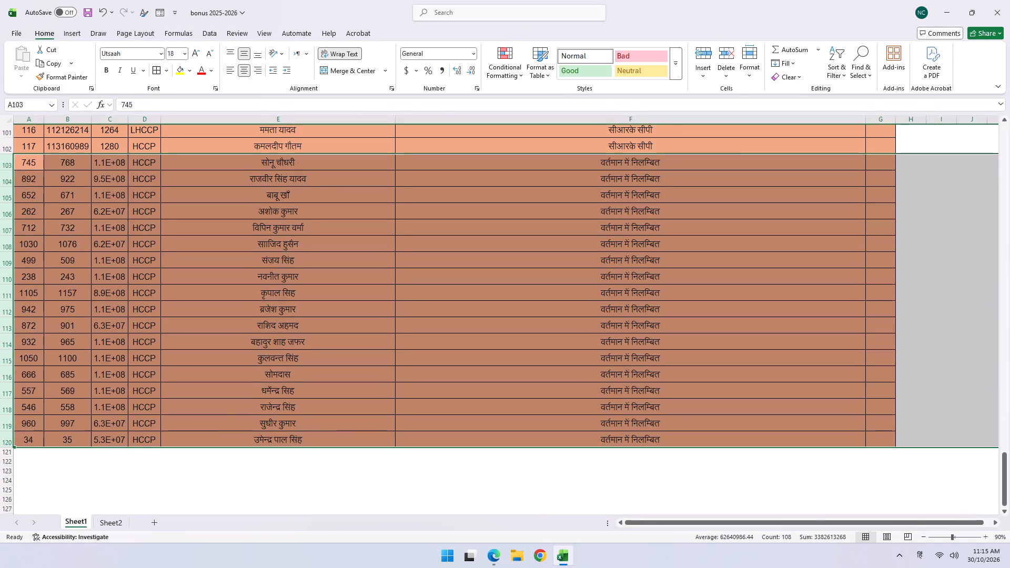
{"action": "scroll", "coordinate": [316, 381], "scroll_direction": "up", "scroll_amount": 1}
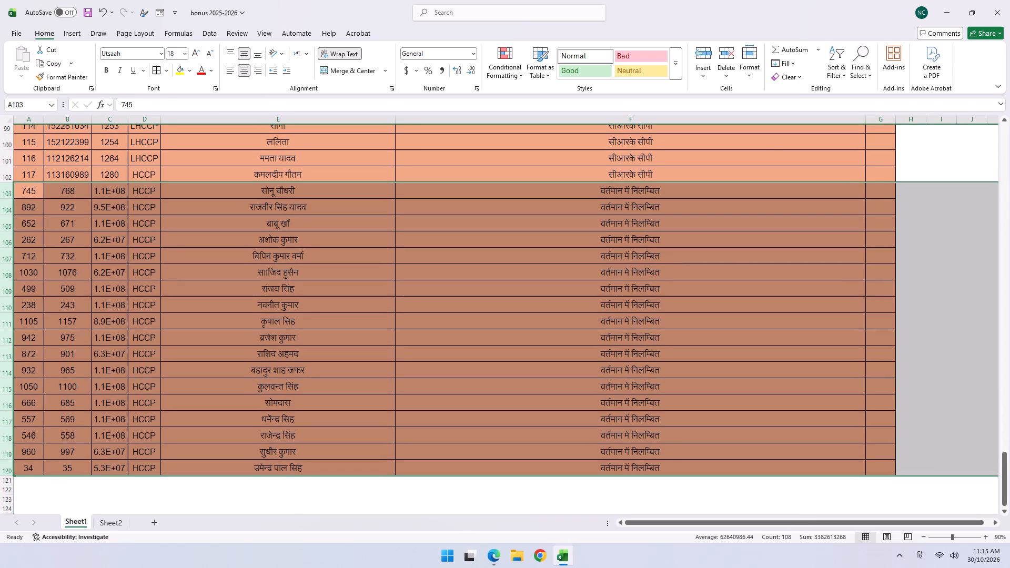
Select the remarks in F103:F120 of the appended records.
{"action": "left_click", "coordinate": [645, 192]}
{"action": "key", "text": "ctrl+shift+Down"}
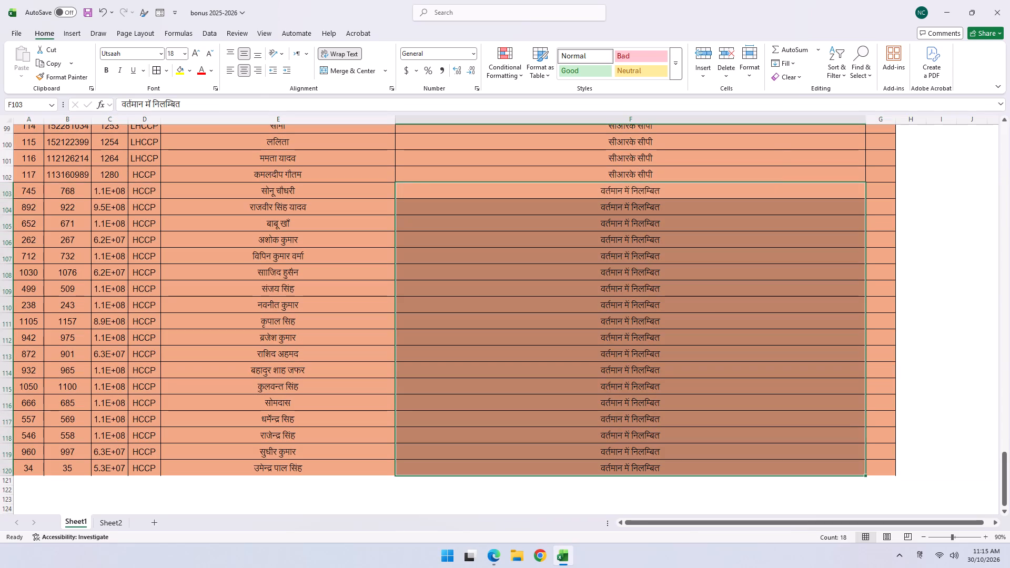
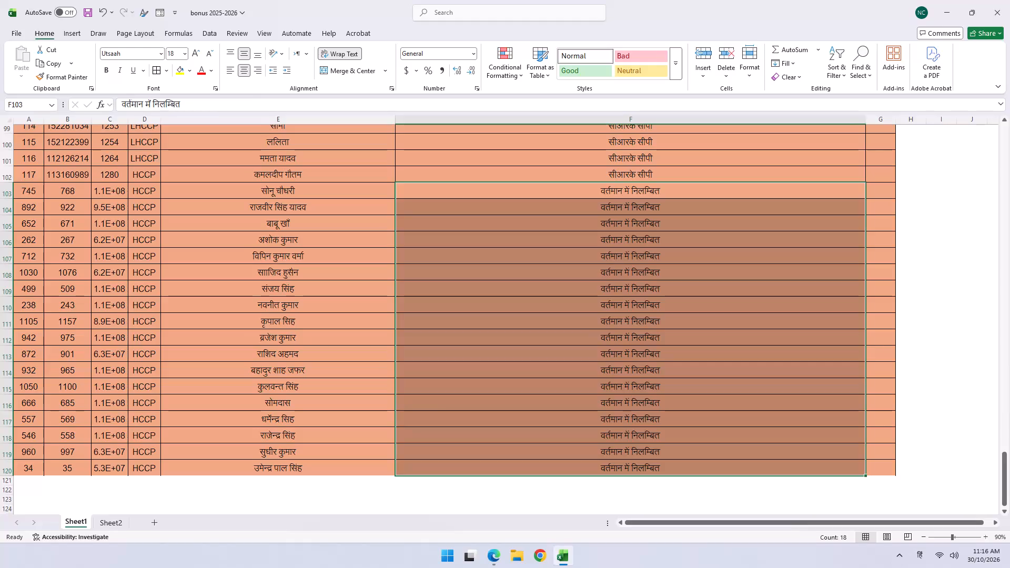
Search Sheet1 of the bonus list for the name देवेन्द्र, correcting the ending of the search term between attempts.
{"action": "key", "text": "ctrl+f"}
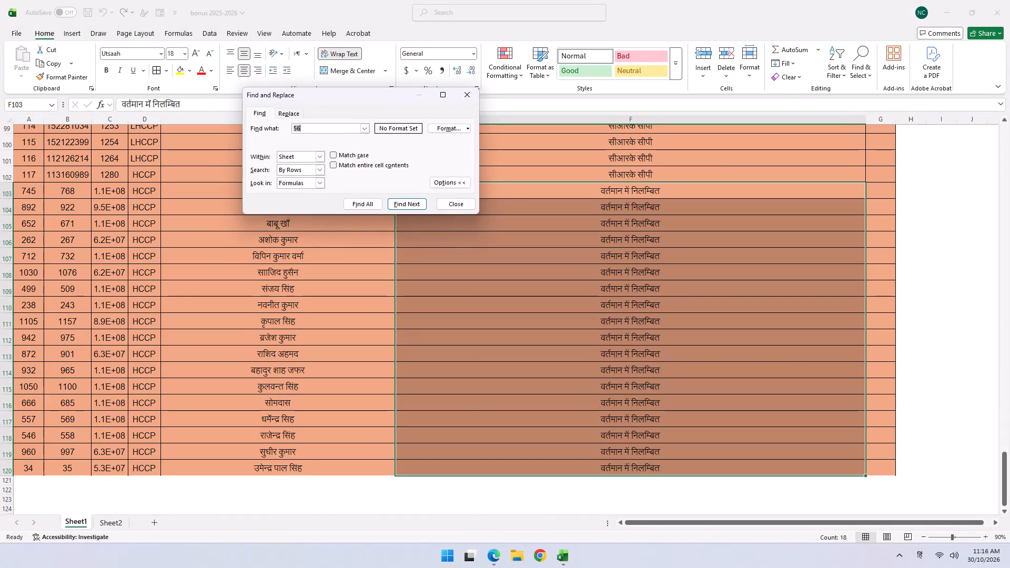
{"action": "type", "text": "देवेन्द्र"}
{"action": "key", "text": "Return"}
{"action": "key", "text": "Return"}
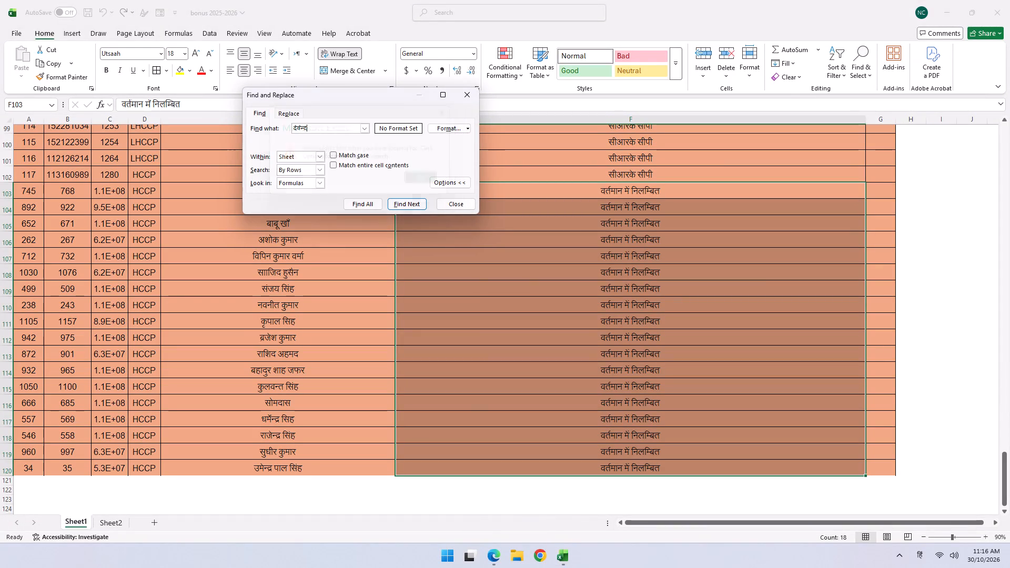
{"action": "key", "text": "BackSpace"}
{"action": "type", "text": "न्द्र"}
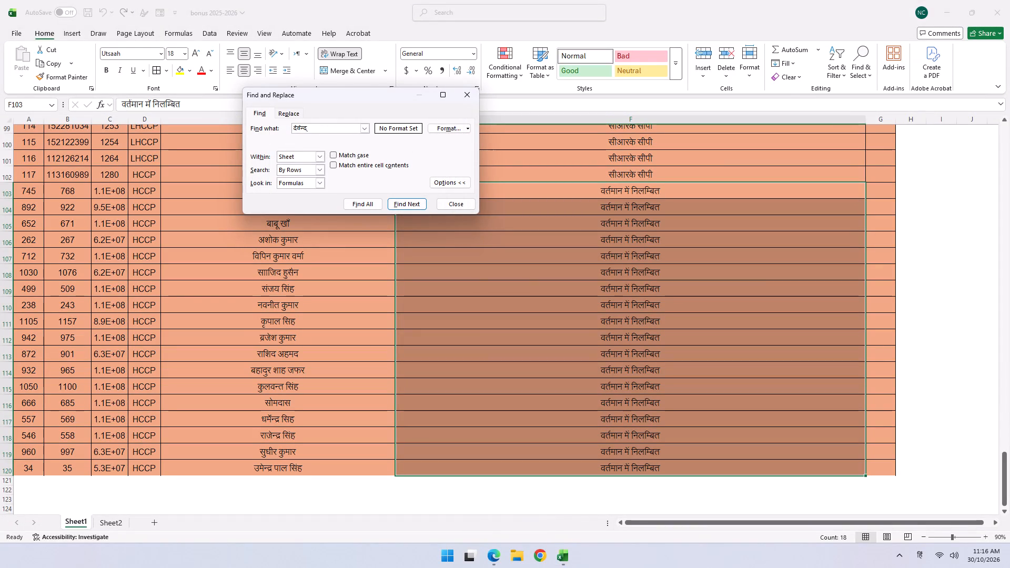
{"action": "key", "text": "Return"}
{"action": "key", "text": "Return"}
{"action": "key", "text": "BackSpace"}
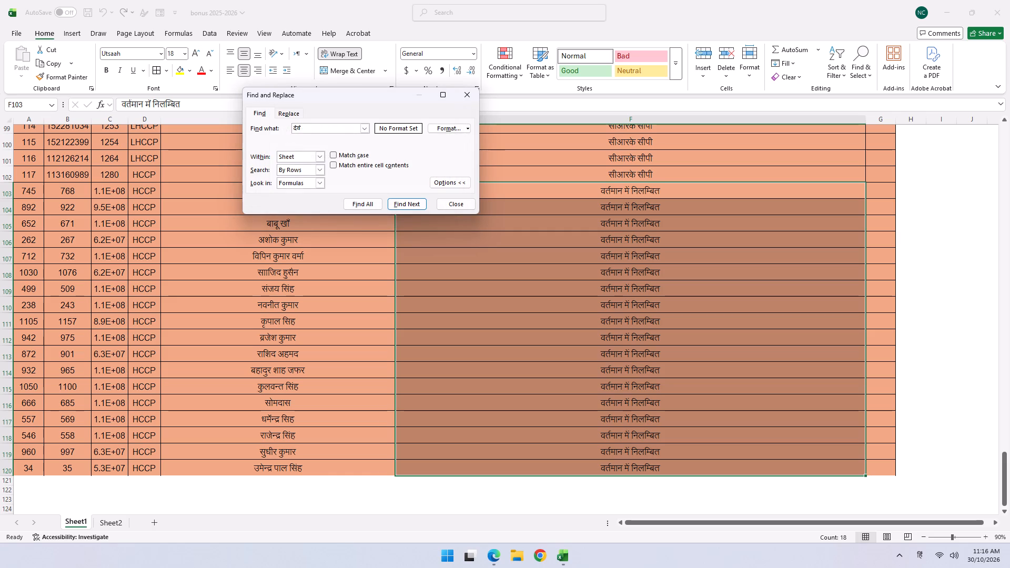
{"action": "type", "text": "न्"}
{"action": "type", "text": "द्र"}
{"action": "key", "text": "Return"}
{"action": "key", "text": "Return"}
Replace the search term with देवेन्द्र्, search the sheet again, and close the search.
{"action": "key", "text": "BackSpace"}
{"action": "key", "text": "BackSpace"}
{"action": "key", "text": "BackSpace"}
{"action": "key", "text": "BackSpace"}
{"action": "key", "text": "BackSpace"}
{"action": "key", "text": "BackSpace"}
{"action": "key", "text": "BackSpace"}
{"action": "type", "text": "देनव"}
{"action": "key", "text": "BackSpace"}
{"action": "key", "text": "BackSpace"}
{"action": "type", "text": "वेन्द्र्"}
{"action": "key", "text": "Return"}
{"action": "key", "text": "Return"}
{"action": "key", "text": "Escape"}
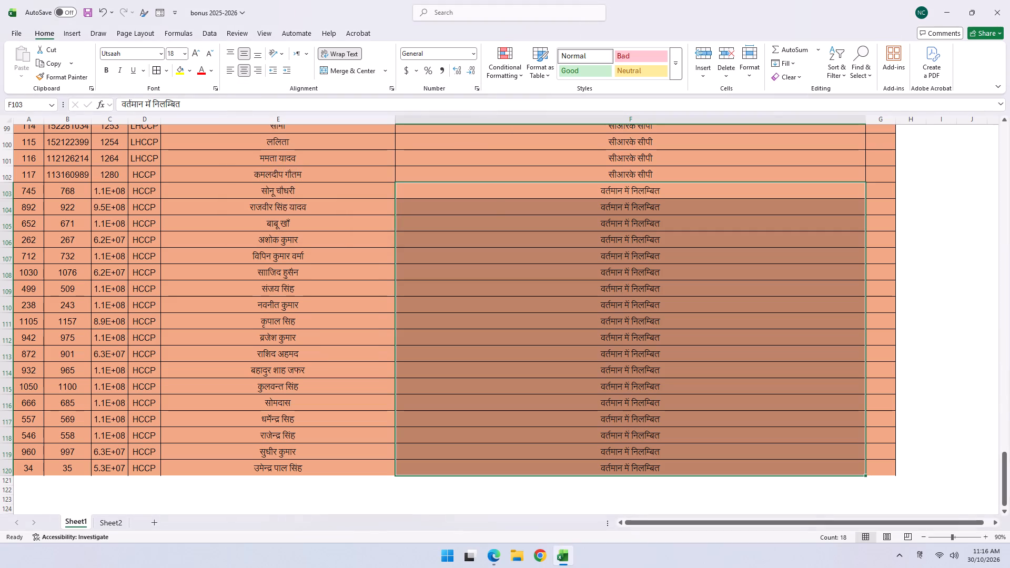
Search the sheet for the shortened name देवेन, starting from the names in column E.
{"action": "left_click", "coordinate": [249, 295]}
{"action": "key", "text": "ctrl+f"}
{"action": "key", "text": "Return"}
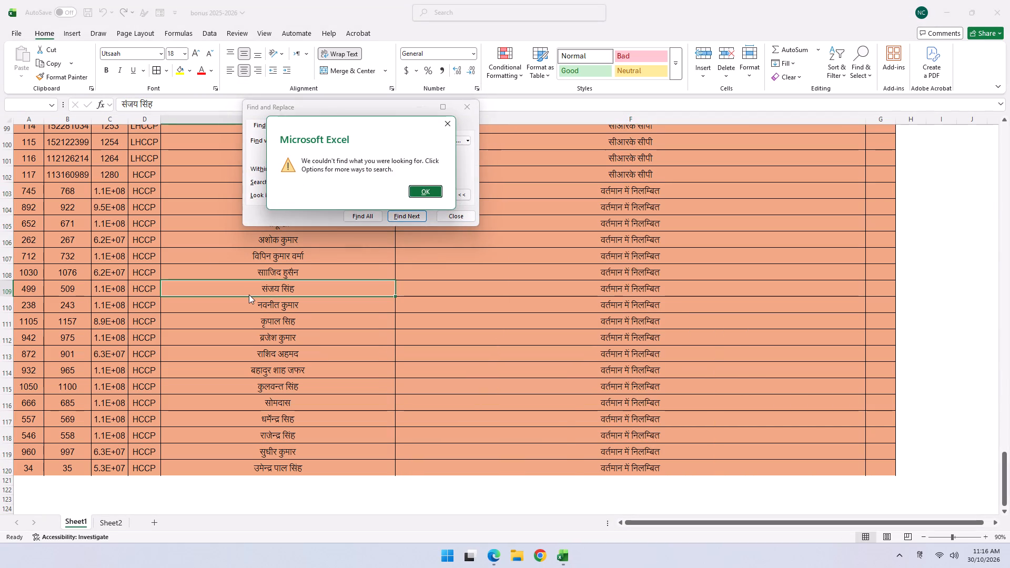
{"action": "key", "text": "Return"}
{"action": "key", "text": "BackSpace"}
{"action": "type", "text": "देवेन"}
{"action": "key", "text": "Return"}
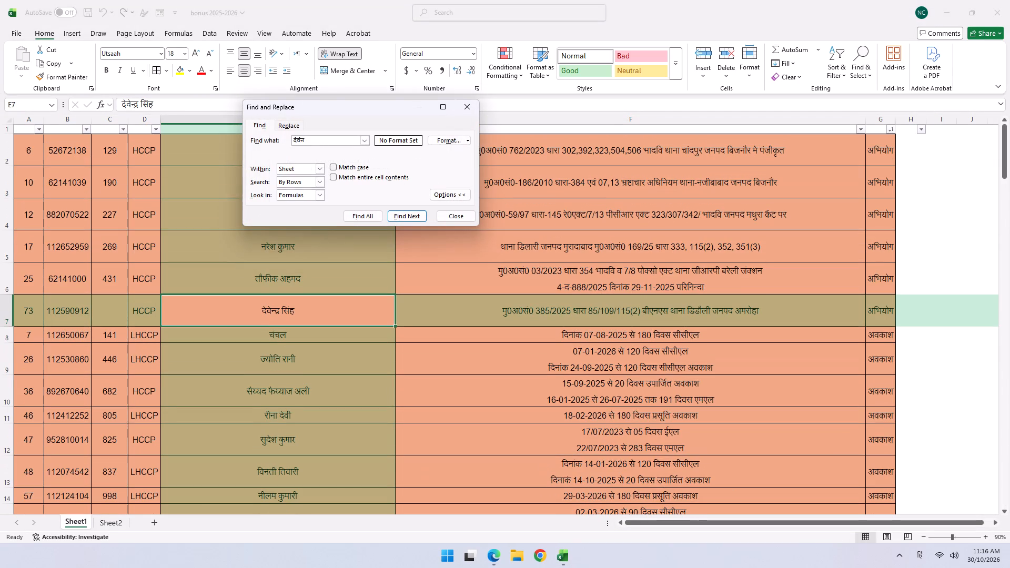
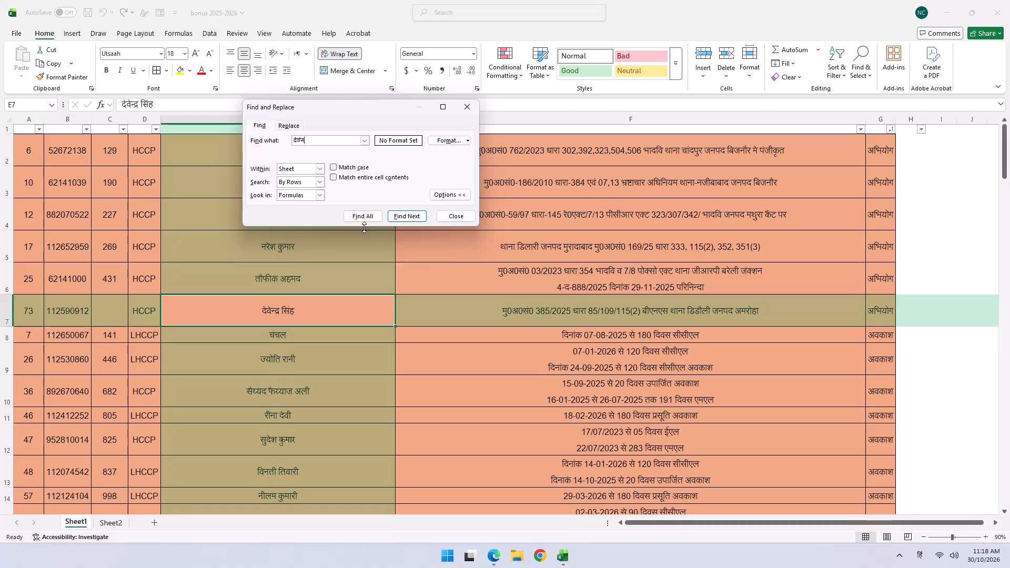
Close the search and select the serial numbers in column A from A2 down to the list's last record.
{"action": "left_click", "coordinate": [453, 218]}
{"action": "scroll", "coordinate": [117, 235], "scroll_direction": "up", "scroll_amount": 9}
{"action": "scroll", "coordinate": [116, 232], "scroll_direction": "down", "scroll_amount": 1}
{"action": "scroll", "coordinate": [116, 230], "scroll_direction": "up", "scroll_amount": 3}
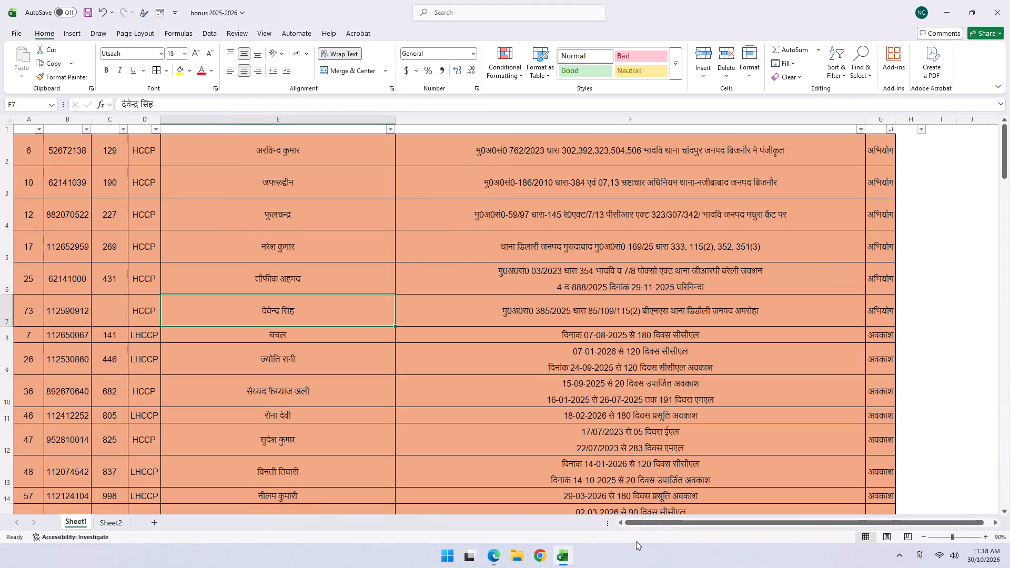
{"action": "left_click_drag", "start_coordinate": [639, 522], "coordinate": [521, 499]}
{"action": "left_click", "coordinate": [26, 151]}
{"action": "scroll", "coordinate": [54, 175], "scroll_direction": "up", "scroll_amount": 1}
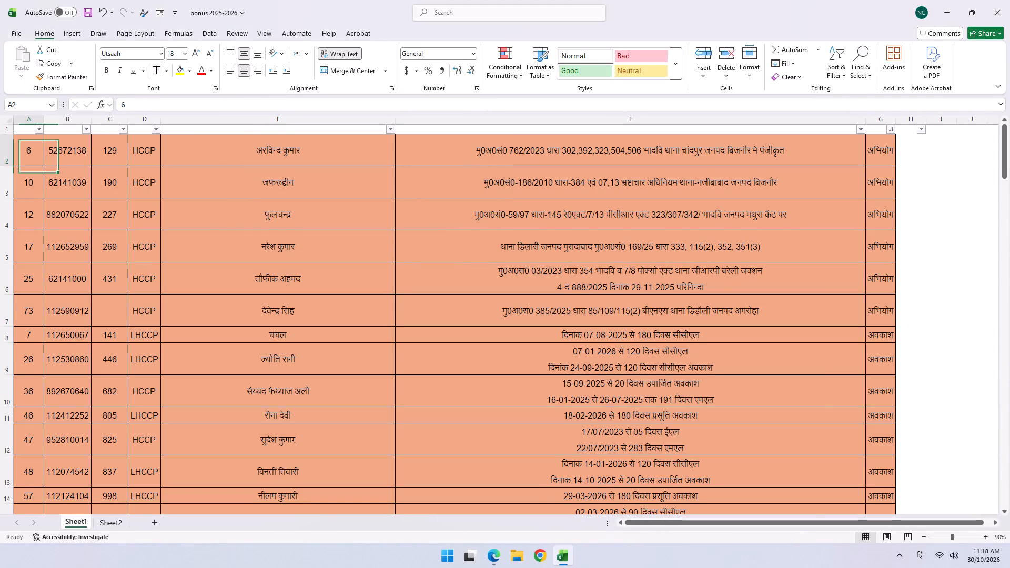
{"action": "key", "text": "ctrl+shift+Down"}
{"action": "scroll", "coordinate": [121, 169], "scroll_direction": "down", "scroll_amount": 1}
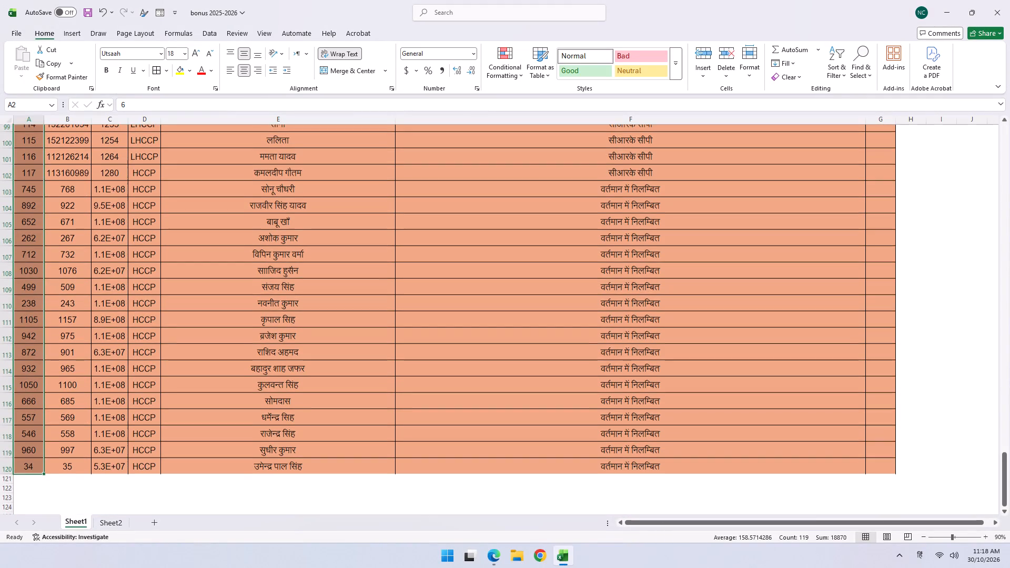
{"action": "scroll", "coordinate": [121, 170], "scroll_direction": "down", "scroll_amount": 2}
{"action": "scroll", "coordinate": [146, 162], "scroll_direction": "up", "scroll_amount": 6}
{"action": "scroll", "coordinate": [146, 164], "scroll_direction": "down", "scroll_amount": 1}
{"action": "scroll", "coordinate": [146, 164], "scroll_direction": "up", "scroll_amount": 2}
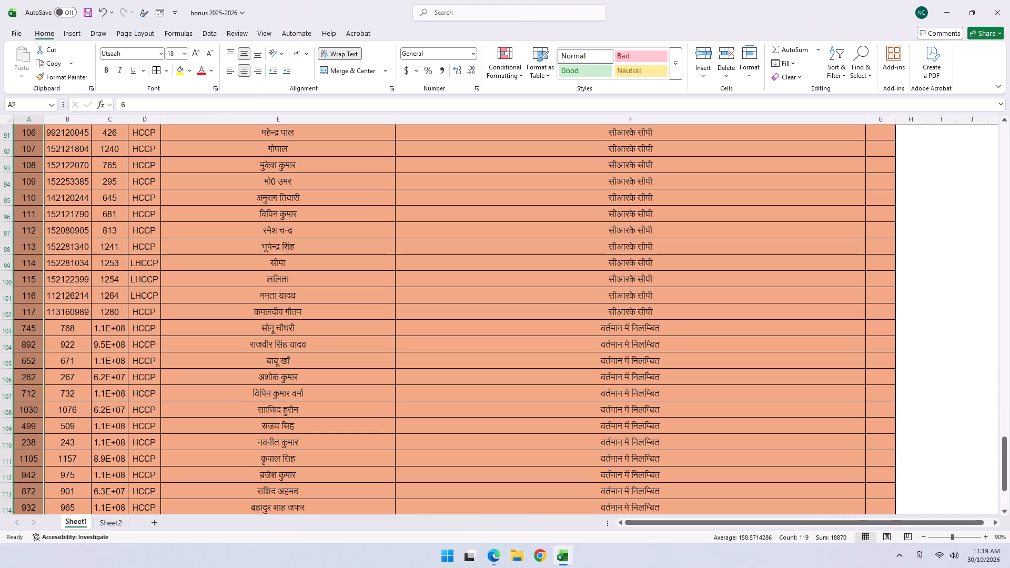
Review the records from the end of the list back up, comparing the remarks in column F with the categories in column G.
{"action": "scroll", "coordinate": [702, 250], "scroll_direction": "up", "scroll_amount": 10}
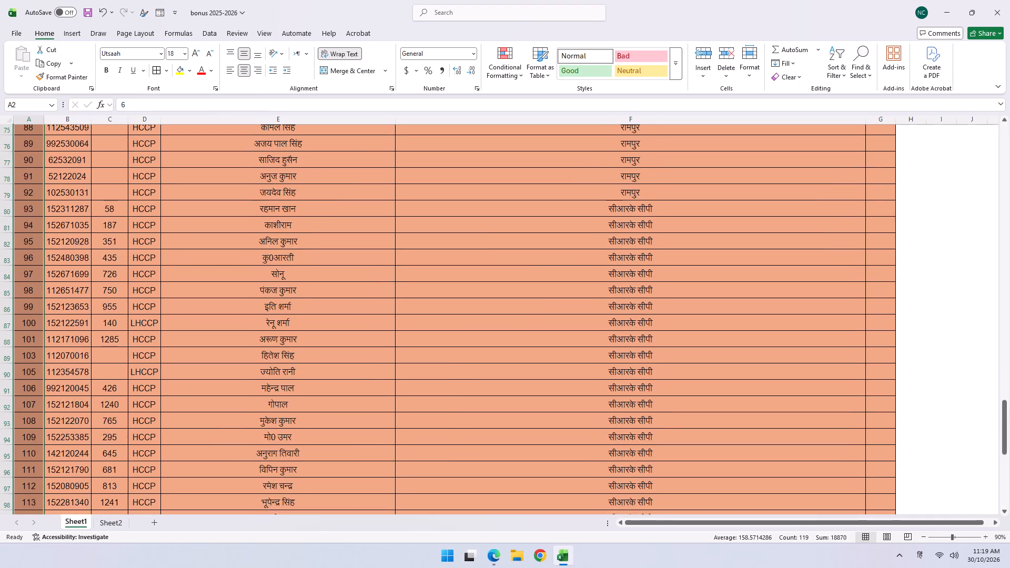
{"action": "scroll", "coordinate": [670, 239], "scroll_direction": "up", "scroll_amount": 2}
{"action": "scroll", "coordinate": [670, 239], "scroll_direction": "down", "scroll_amount": 1}
{"action": "scroll", "coordinate": [670, 239], "scroll_direction": "up", "scroll_amount": 6}
{"action": "scroll", "coordinate": [669, 238], "scroll_direction": "down", "scroll_amount": 1}
{"action": "scroll", "coordinate": [669, 238], "scroll_direction": "up", "scroll_amount": 14}
{"action": "scroll", "coordinate": [703, 201], "scroll_direction": "up", "scroll_amount": 3}
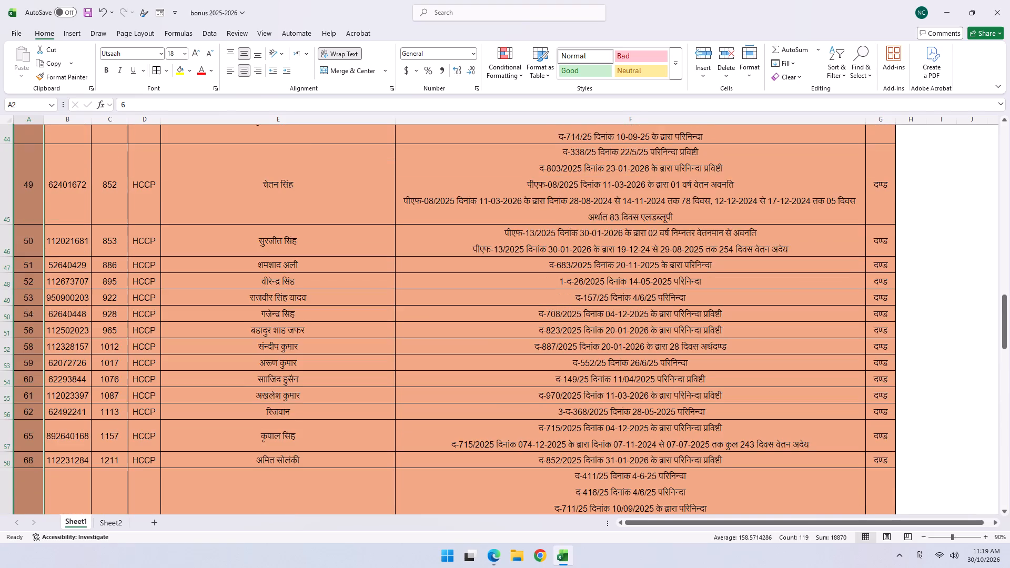
{"action": "scroll", "coordinate": [703, 201], "scroll_direction": "up", "scroll_amount": 5}
{"action": "scroll", "coordinate": [703, 201], "scroll_direction": "down", "scroll_amount": 1}
{"action": "scroll", "coordinate": [703, 201], "scroll_direction": "up", "scroll_amount": 20}
{"action": "scroll", "coordinate": [703, 201], "scroll_direction": "up", "scroll_amount": 3}
{"action": "scroll", "coordinate": [302, 239], "scroll_direction": "down", "scroll_amount": 1}
{"action": "scroll", "coordinate": [302, 239], "scroll_direction": "up", "scroll_amount": 1}
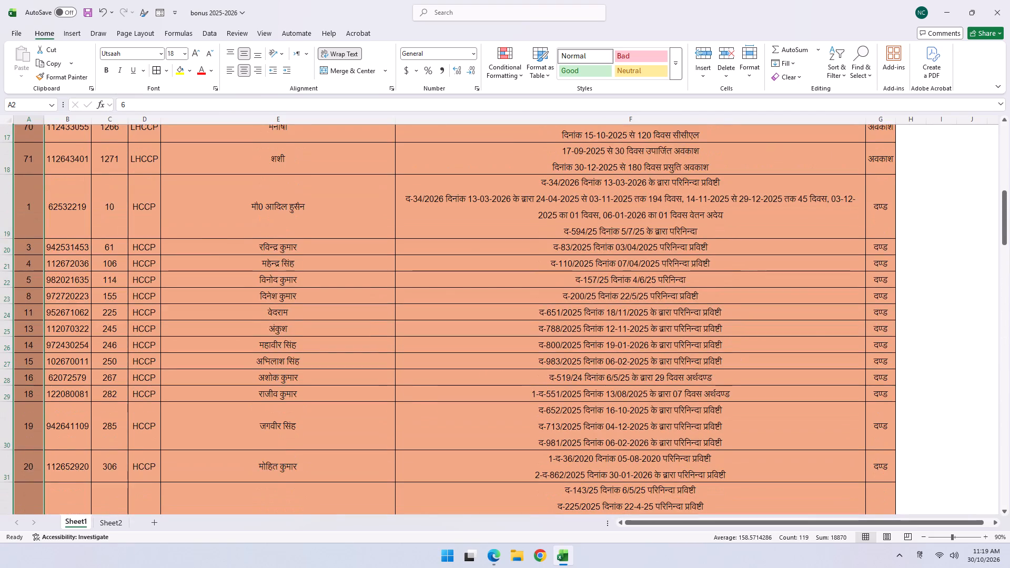
{"action": "scroll", "coordinate": [302, 239], "scroll_direction": "up", "scroll_amount": 20}
{"action": "scroll", "coordinate": [306, 241], "scroll_direction": "down", "scroll_amount": 1}
{"action": "scroll", "coordinate": [306, 241], "scroll_direction": "up", "scroll_amount": 4}
{"action": "scroll", "coordinate": [675, 193], "scroll_direction": "down", "scroll_amount": 8}
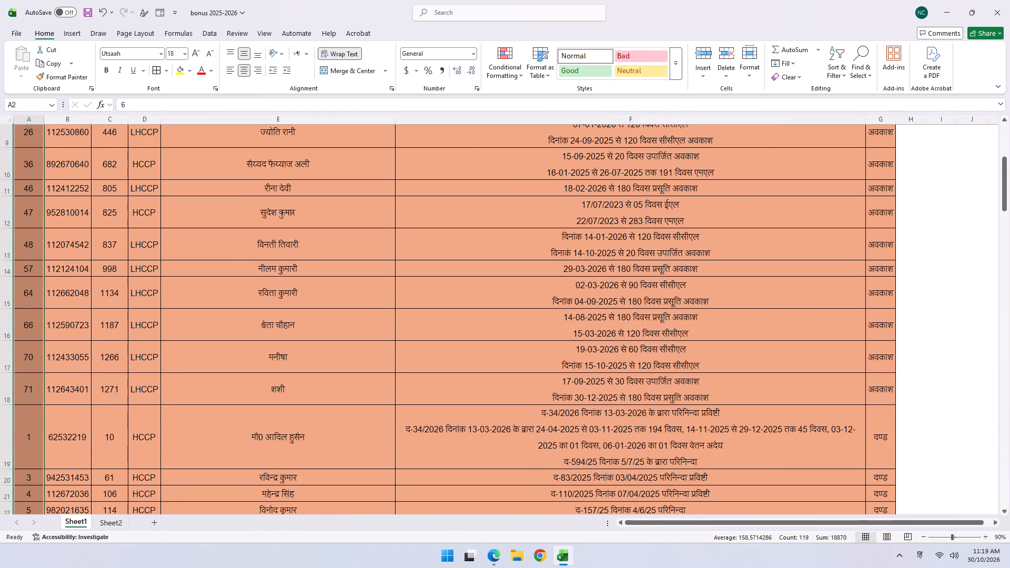
Enter the category चरित्र पंजिका अप्राप्त in G61, the first blank category cell below the दण्ड records.
{"action": "left_click", "coordinate": [878, 415]}
{"action": "scroll", "coordinate": [890, 422], "scroll_direction": "down", "scroll_amount": 10}
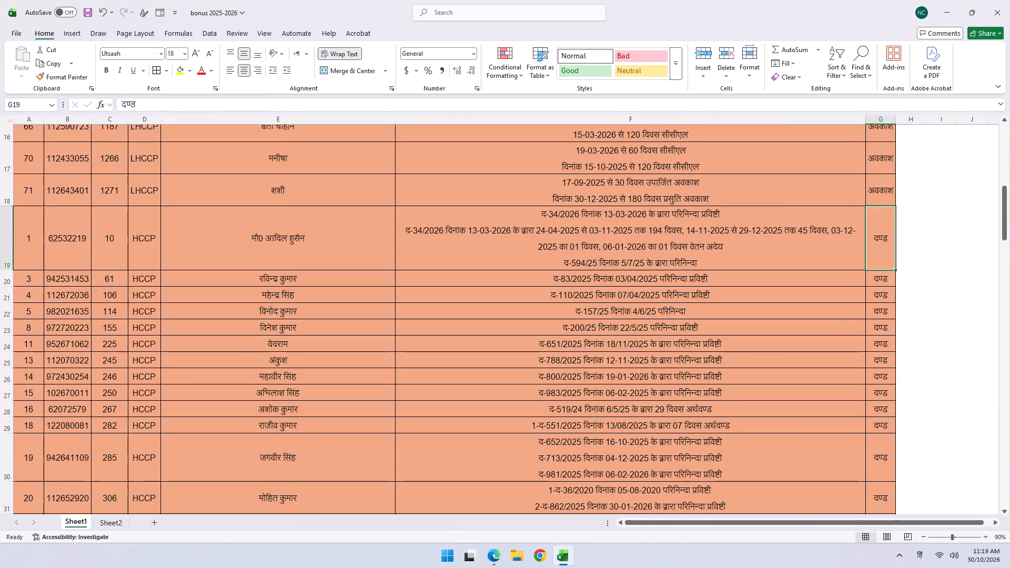
{"action": "scroll", "coordinate": [872, 396], "scroll_direction": "down", "scroll_amount": 20}
{"action": "scroll", "coordinate": [872, 396], "scroll_direction": "down", "scroll_amount": 4}
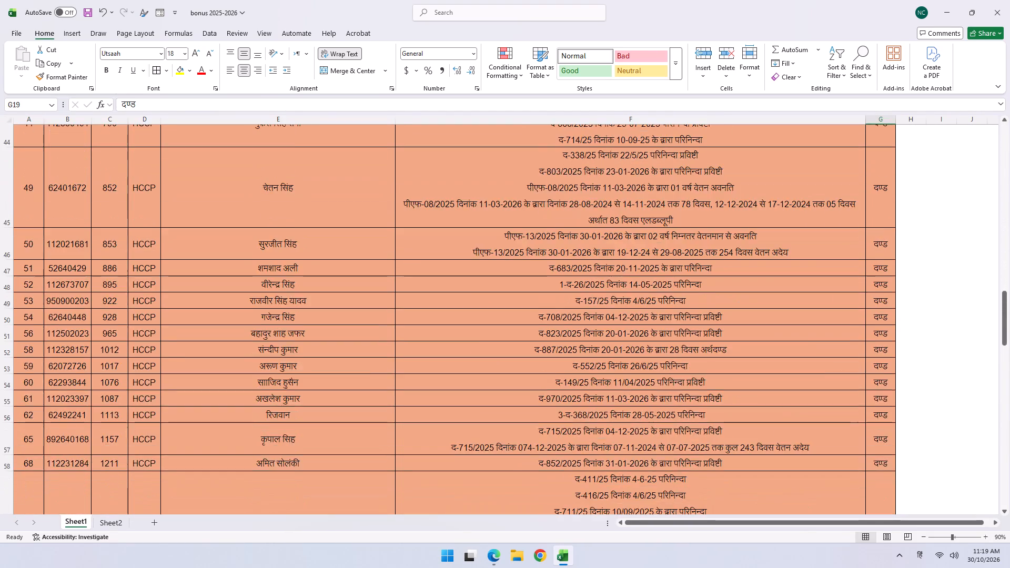
{"action": "scroll", "coordinate": [872, 405], "scroll_direction": "down", "scroll_amount": 6}
{"action": "scroll", "coordinate": [872, 398], "scroll_direction": "up", "scroll_amount": 1}
{"action": "scroll", "coordinate": [872, 398], "scroll_direction": "down", "scroll_amount": 4}
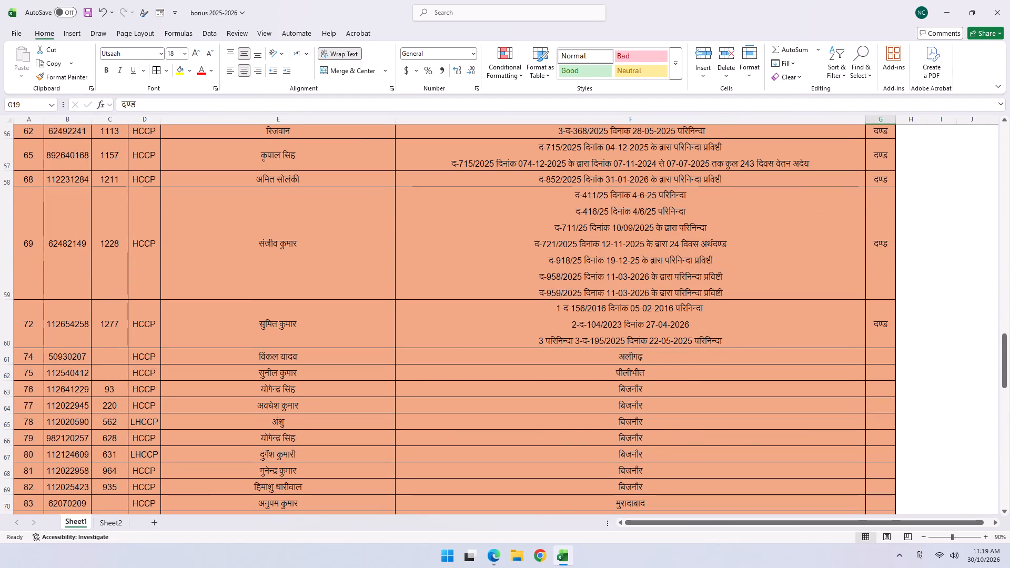
{"action": "left_click", "coordinate": [882, 352]}
{"action": "type", "text": "चरि6 पंजिका यअप"}
{"action": "key", "text": "BackSpace"}
{"action": "key", "text": "BackSpace"}
{"action": "key", "text": "BackSpace"}
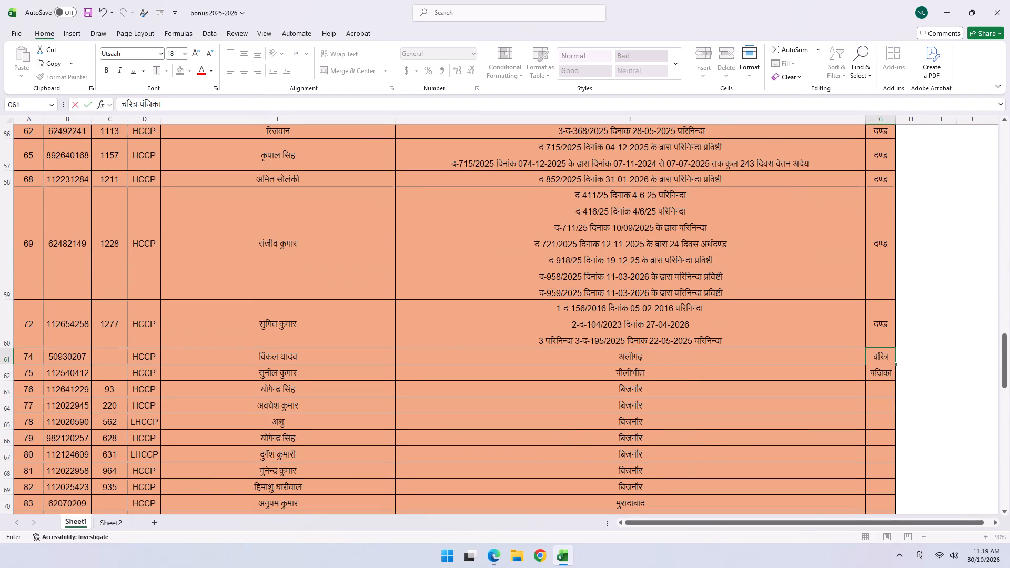
{"action": "type", "text": "अप्राप्त"}
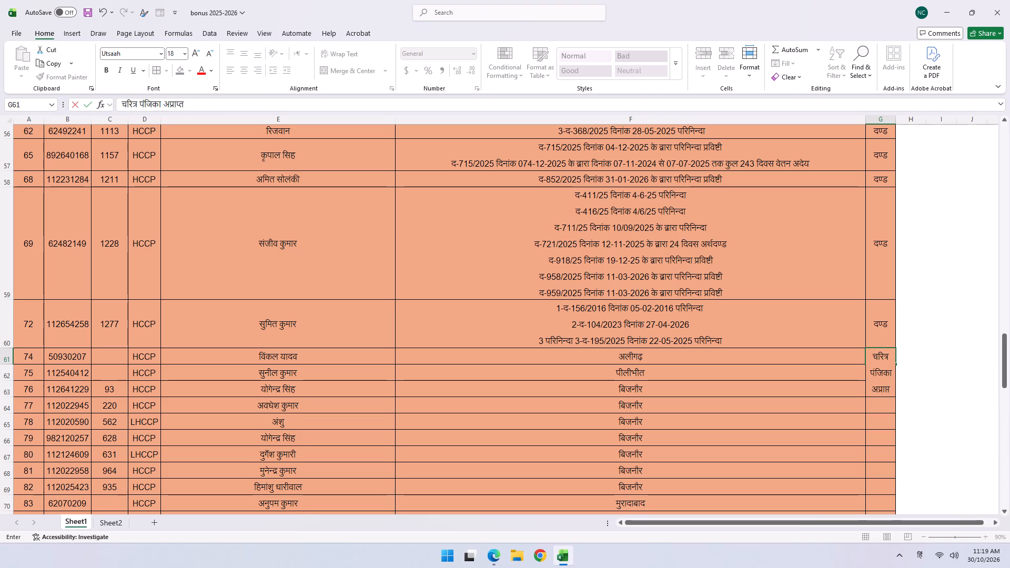
{"action": "key", "text": "Return"}
Fill the category in G61 down through G102, covering the records up to the last सीआरके सीपी row.
{"action": "key", "text": "Up"}
{"action": "key", "text": "shift+Down"}
{"action": "key", "text": "shift+Down"}
{"action": "key", "text": "shift+Down"}
{"action": "key", "text": "shift+Down"}
{"action": "key", "text": "shift+Down"}
{"action": "key", "text": "shift+Down"}
{"action": "key", "text": "shift+Down"}
{"action": "key", "text": "shift+Down"}
{"action": "key", "text": "shift+Down"}
{"action": "key", "text": "shift+Down"}
{"action": "key", "text": "shift+Down"}
{"action": "key", "text": "shift+Down"}
{"action": "key", "text": "shift+Down"}
{"action": "key", "text": "shift+Down"}
{"action": "key", "text": "shift+Down"}
{"action": "key", "text": "shift+Down"}
{"action": "key", "text": "shift+Down"}
{"action": "key", "text": "shift+Down"}
{"action": "key", "text": "shift+Down"}
{"action": "key", "text": "shift+Down"}
{"action": "key", "text": "shift+Down"}
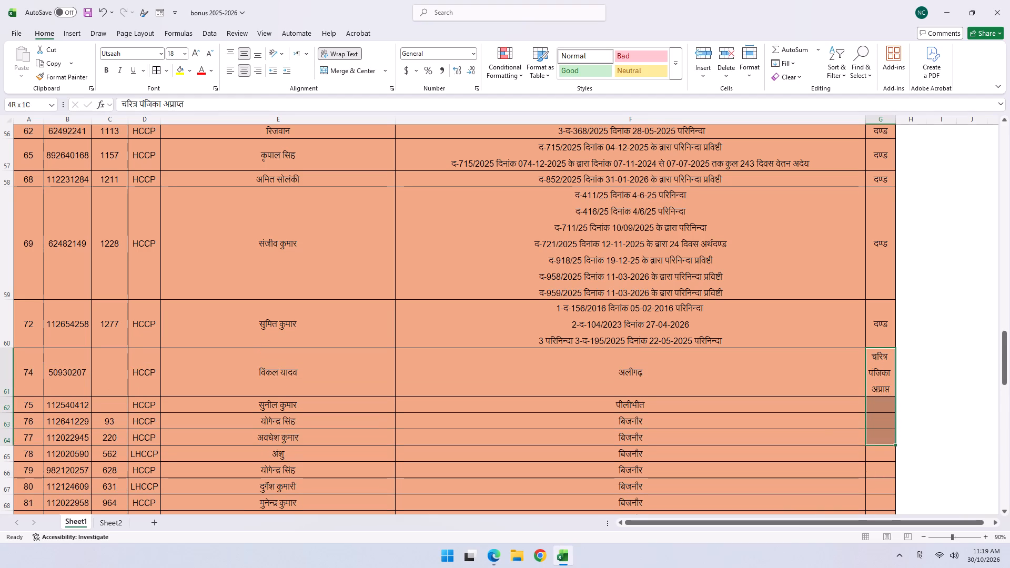
{"action": "key", "text": "shift+Up"}
{"action": "key", "text": "shift+Up"}
{"action": "key", "text": "shift+Up"}
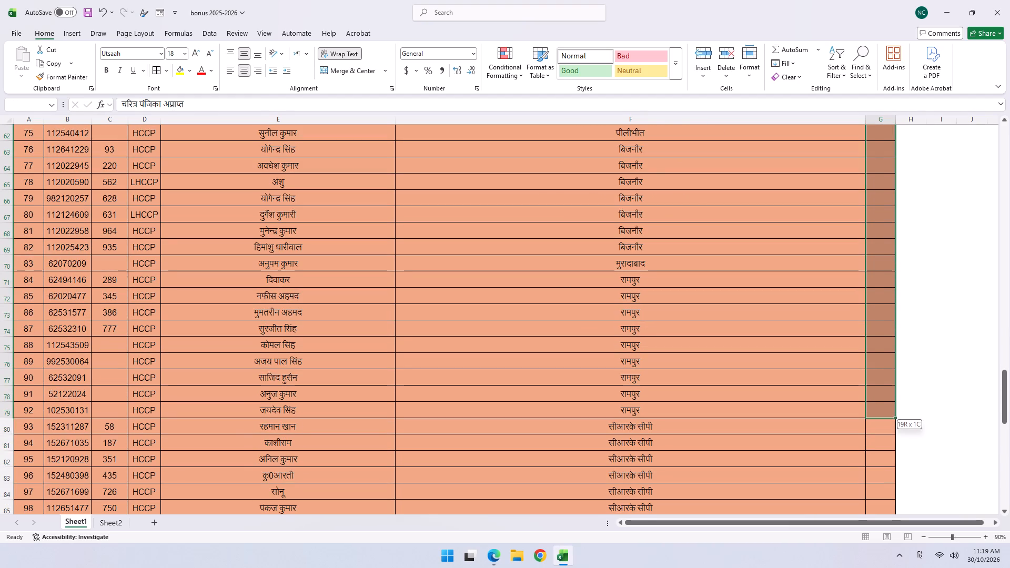
{"action": "key", "text": "shift+Down"}
{"action": "key", "text": "shift+Down"}
{"action": "key", "text": "shift+Down"}
{"action": "key", "text": "shift+Down"}
{"action": "key", "text": "shift+Down"}
{"action": "key", "text": "shift+Down"}
{"action": "key", "text": "shift+Down"}
{"action": "key", "text": "shift+Down"}
{"action": "key", "text": "shift+Down"}
{"action": "key", "text": "shift+Down"}
{"action": "key", "text": "shift+Down"}
{"action": "key", "text": "shift+Down"}
{"action": "key", "text": "shift+Down"}
{"action": "key", "text": "shift+Down"}
{"action": "key", "text": "shift+Down"}
{"action": "key", "text": "shift+Down"}
{"action": "key", "text": "shift+Down"}
{"action": "key", "text": "shift+Down"}
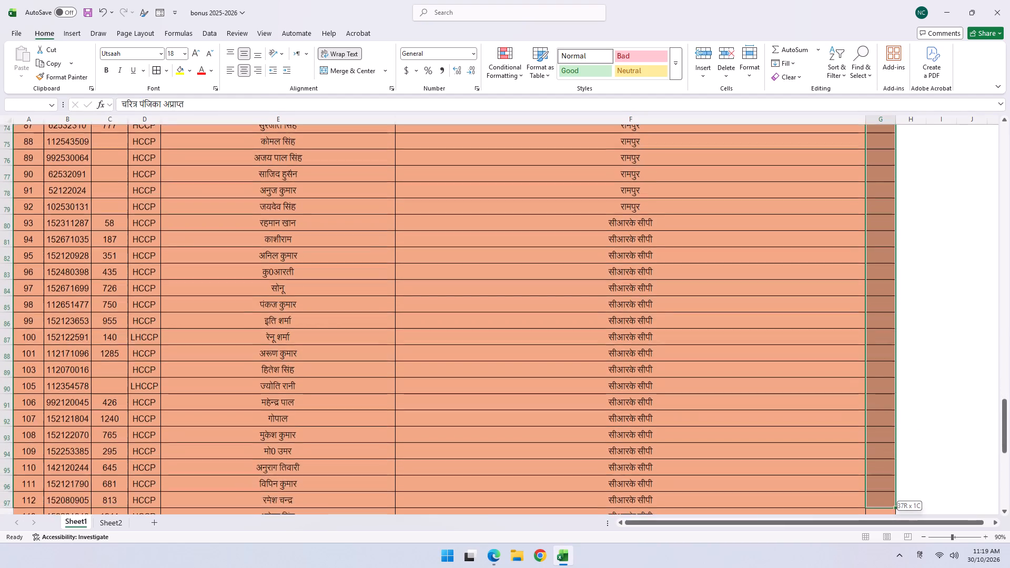
{"action": "key", "text": "shift+Down"}
{"action": "key", "text": "shift+Down"}
{"action": "key", "text": "shift+Down"}
{"action": "key", "text": "shift+Down"}
{"action": "key", "text": "shift+Down"}
{"action": "key", "text": "shift+Down"}
{"action": "key", "text": "shift+Down"}
{"action": "key", "text": "shift+Up"}
{"action": "key", "text": "shift+Up"}
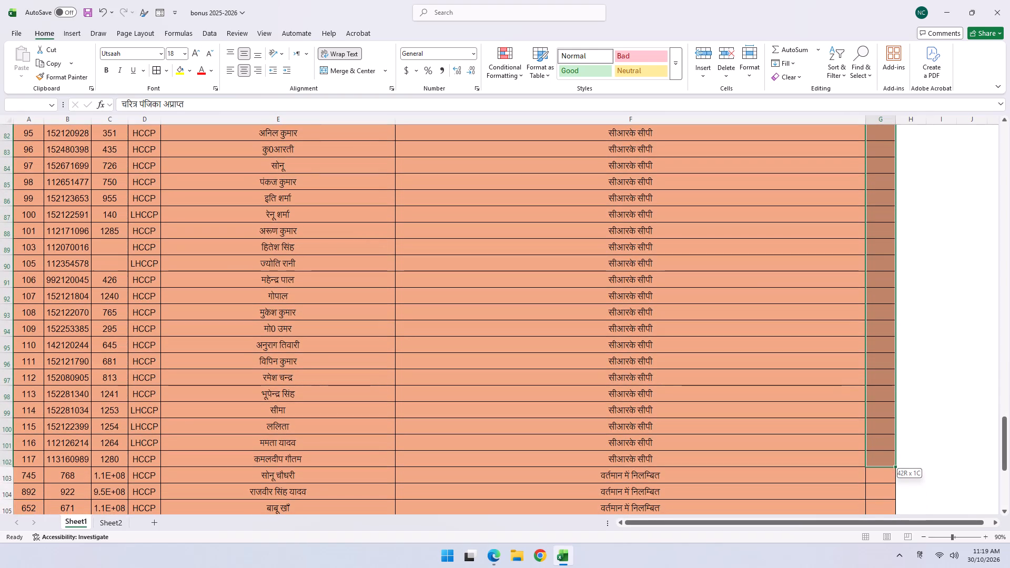
{"action": "key", "text": "ctrl+d"}
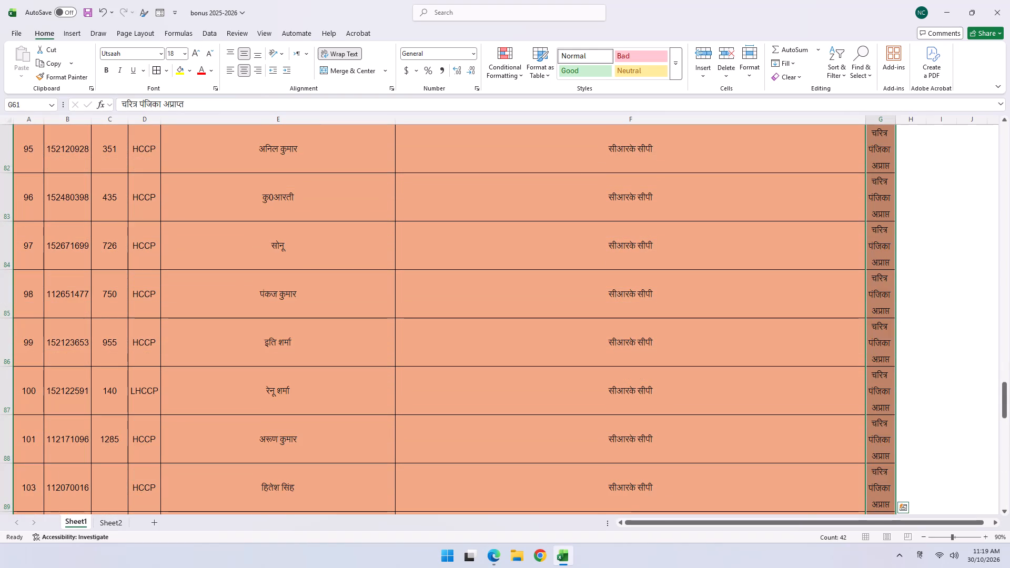
Enter the category निलम्बन in G103, for the first record remarked वर्तमान में निलम्बित.
{"action": "scroll", "coordinate": [965, 412], "scroll_direction": "down", "scroll_amount": 6}
{"action": "scroll", "coordinate": [878, 433], "scroll_direction": "down", "scroll_amount": 19}
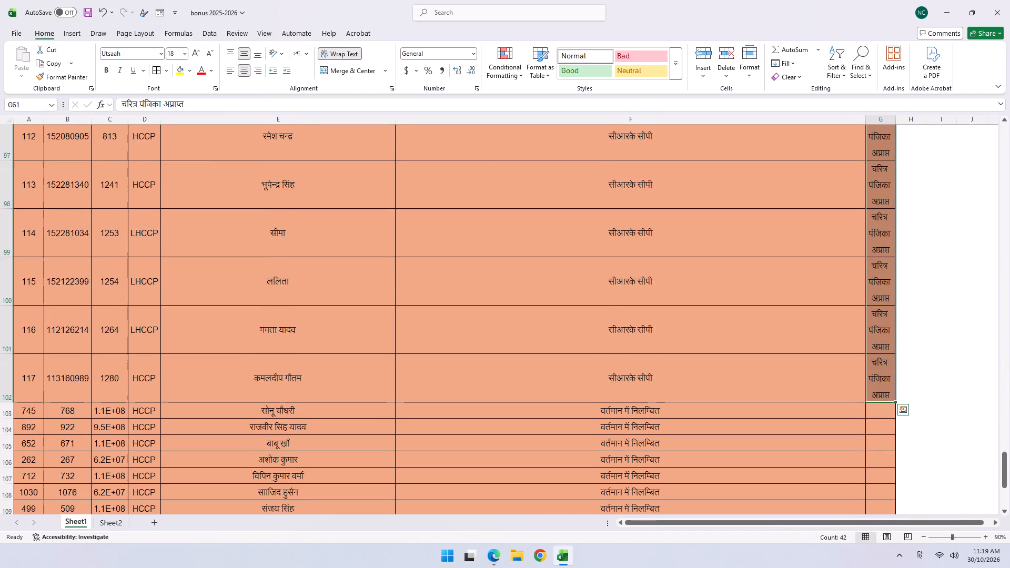
{"action": "scroll", "coordinate": [866, 440], "scroll_direction": "down", "scroll_amount": 4}
{"action": "left_click", "coordinate": [884, 321]}
{"action": "type", "text": "निलम्न"}
{"action": "key", "text": "BackSpace"}
{"action": "type", "text": "बन्"}
{"action": "key", "text": "Return"}
{"action": "key", "text": "Up"}
{"action": "key", "text": "F2"}
{"action": "key", "text": "BackSpace"}
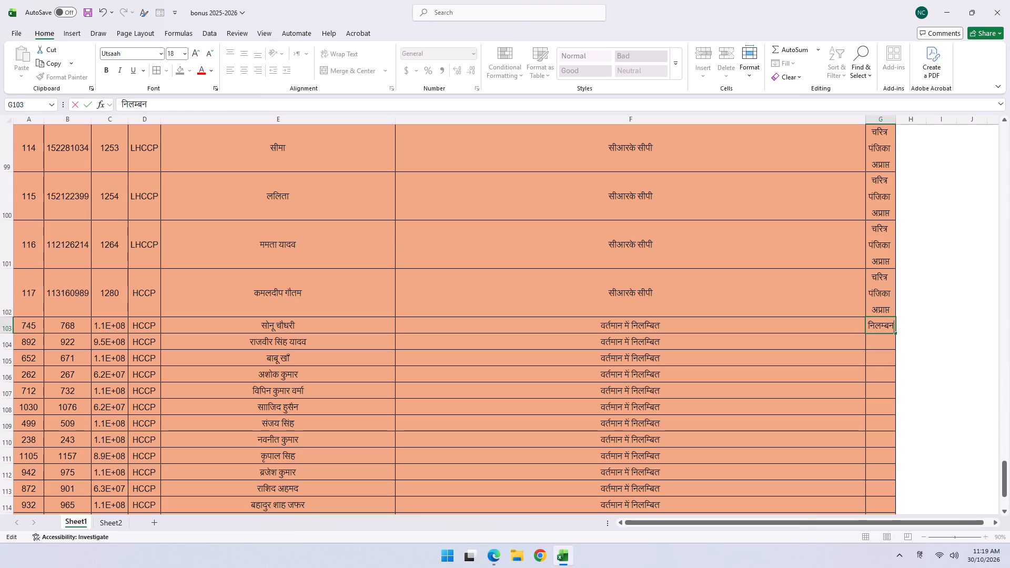
{"action": "key", "text": "Return"}
Fill the category in G103 down through G120, covering all the remaining वर्तमान में निलम्बित records.
{"action": "key", "text": "Up"}
{"action": "key", "text": "shift+Down"}
{"action": "key", "text": "shift+Down"}
{"action": "key", "text": "shift+Down"}
{"action": "key", "text": "shift+Down"}
{"action": "key", "text": "shift+Down"}
{"action": "key", "text": "shift+Down"}
{"action": "key", "text": "shift+Down"}
{"action": "key", "text": "shift+Down"}
{"action": "key", "text": "shift+Down"}
{"action": "key", "text": "shift+Down"}
{"action": "key", "text": "shift+Down"}
{"action": "key", "text": "shift+Down"}
{"action": "key", "text": "shift+Down"}
{"action": "key", "text": "shift+Down"}
{"action": "key", "text": "shift+Down"}
{"action": "key", "text": "shift+Down"}
{"action": "key", "text": "shift+Down"}
{"action": "key", "text": "shift+Down"}
{"action": "key", "text": "shift+Down"}
{"action": "key", "text": "shift+Down"}
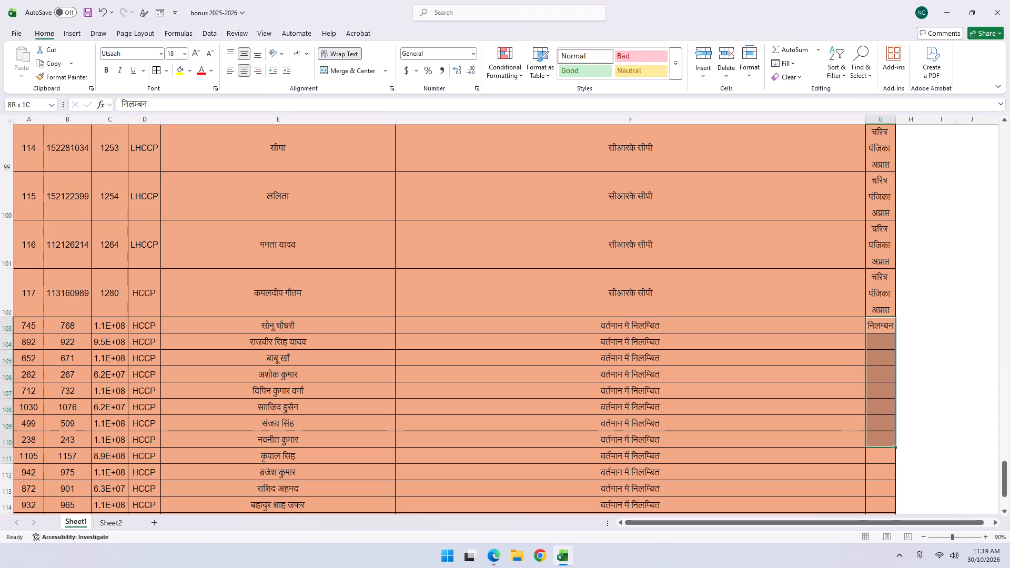
{"action": "key", "text": "shift+Up"}
{"action": "key", "text": "shift+Up"}
{"action": "key", "text": "shift+Up"}
{"action": "key", "text": "shift+Up"}
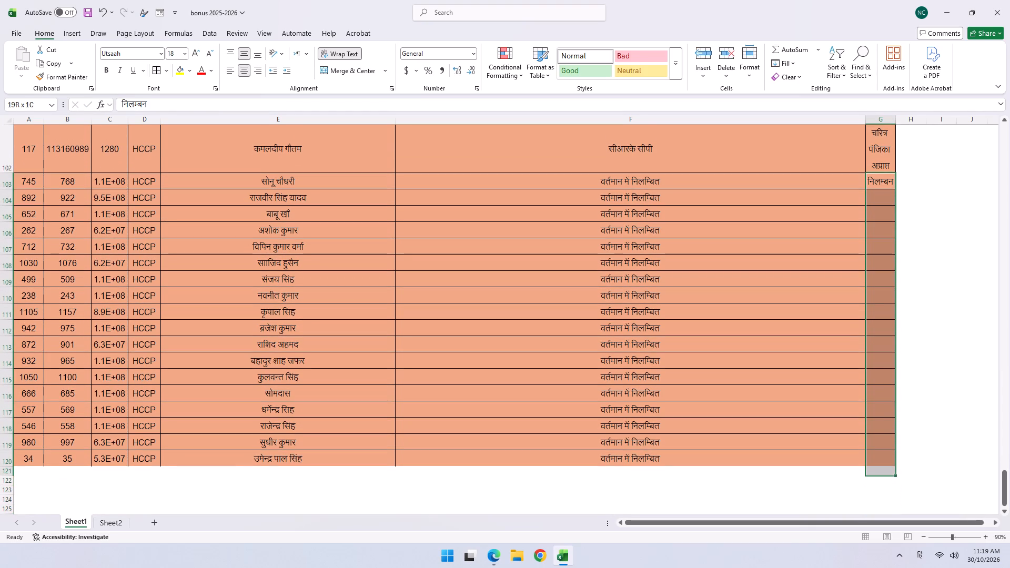
{"action": "key", "text": "shift+Up"}
{"action": "key", "text": "ctrl+d"}
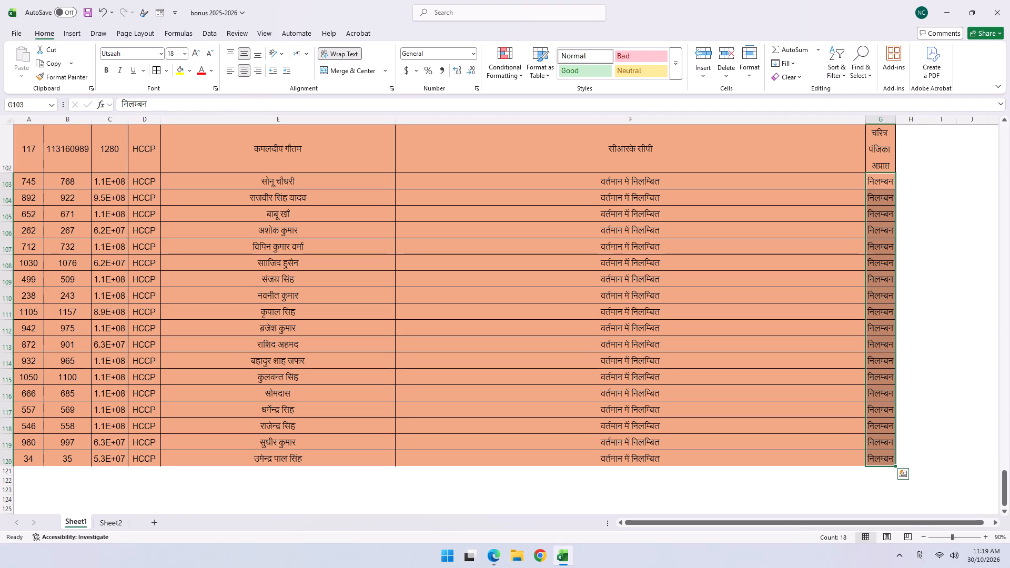
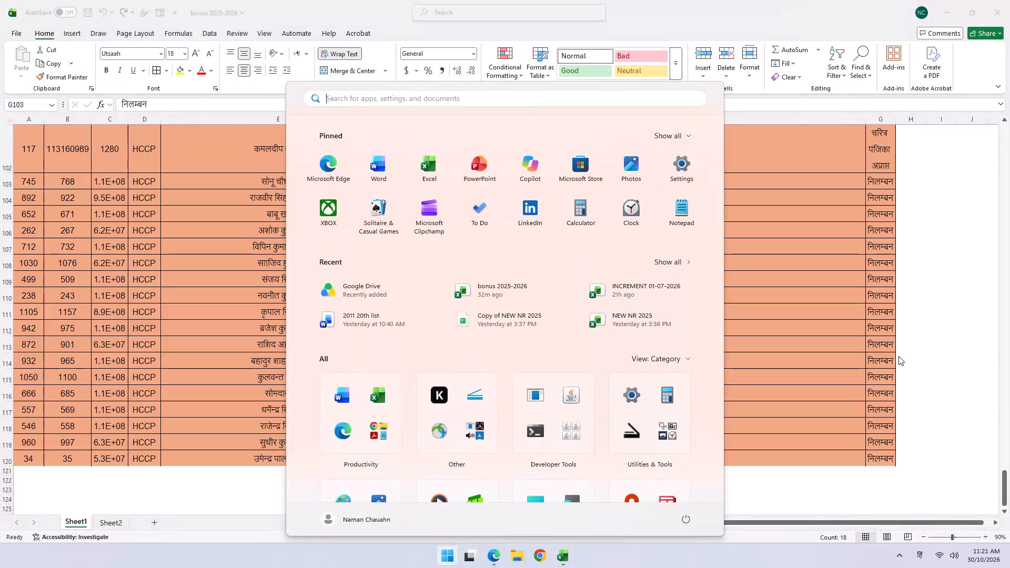
Search the computer for nomin and open the NOMINI FORM PDF in Adobe Acrobat.
{"action": "key", "text": "BackSpace"}
{"action": "key", "text": "BackSpace"}
{"action": "key", "text": "BackSpace"}
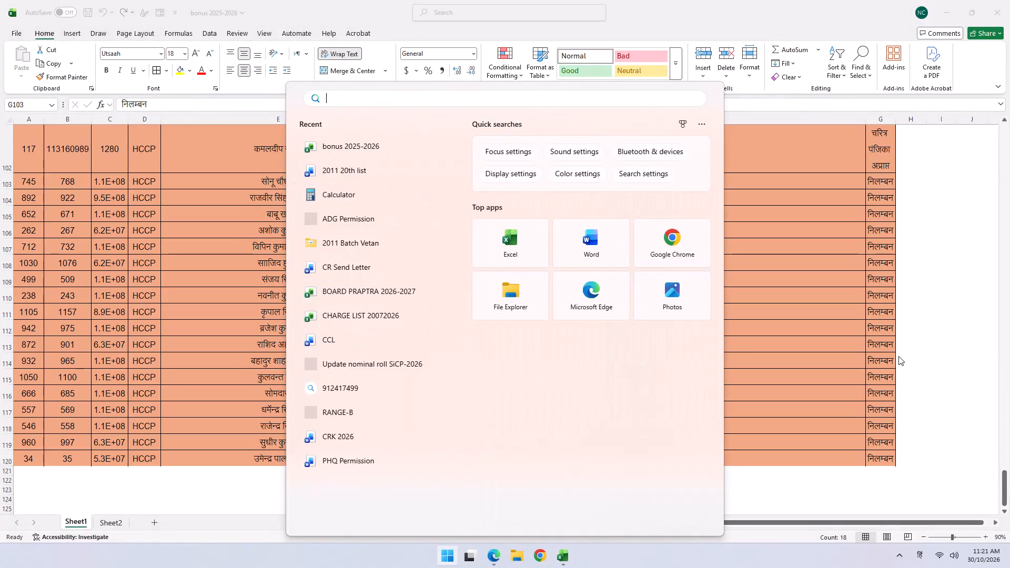
{"action": "type", "text": "nomin"}
{"action": "key", "text": "Down"}
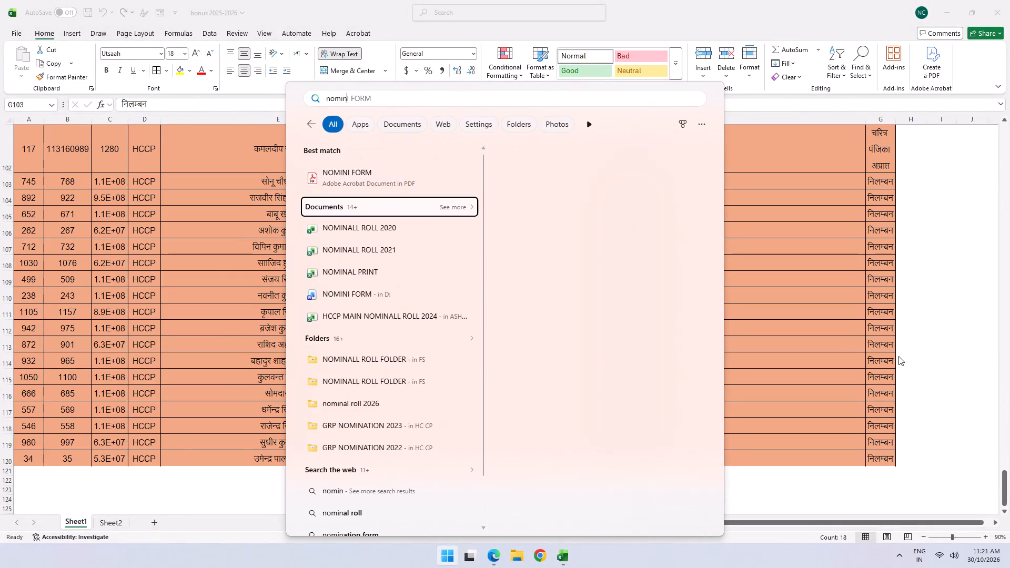
{"action": "key", "text": "Up"}
{"action": "key", "text": "Return"}
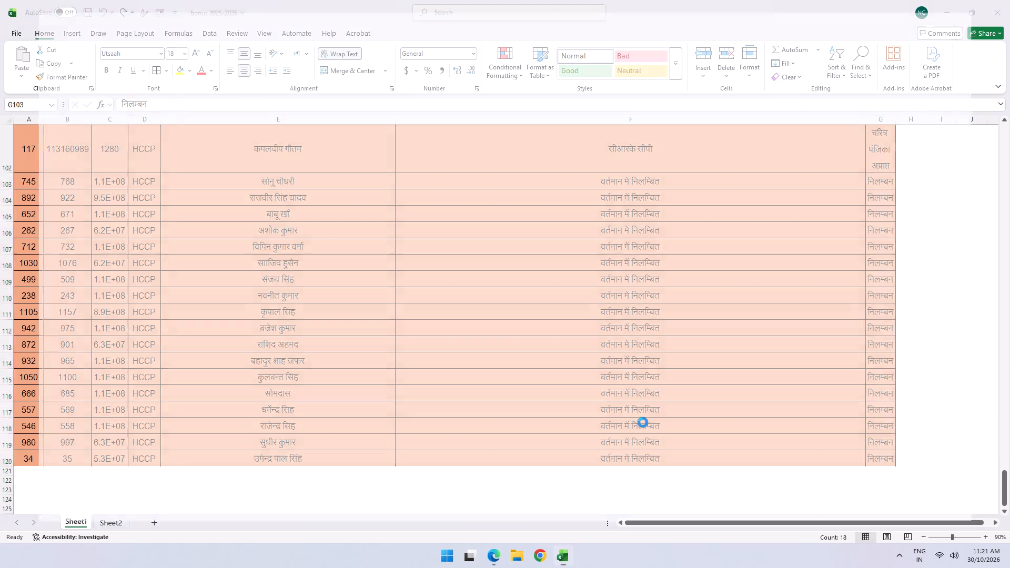
Print one grayscale copy of the NOMINI FORM document on the HP LaserJet 1020.
{"action": "key", "text": "ctrl+p"}
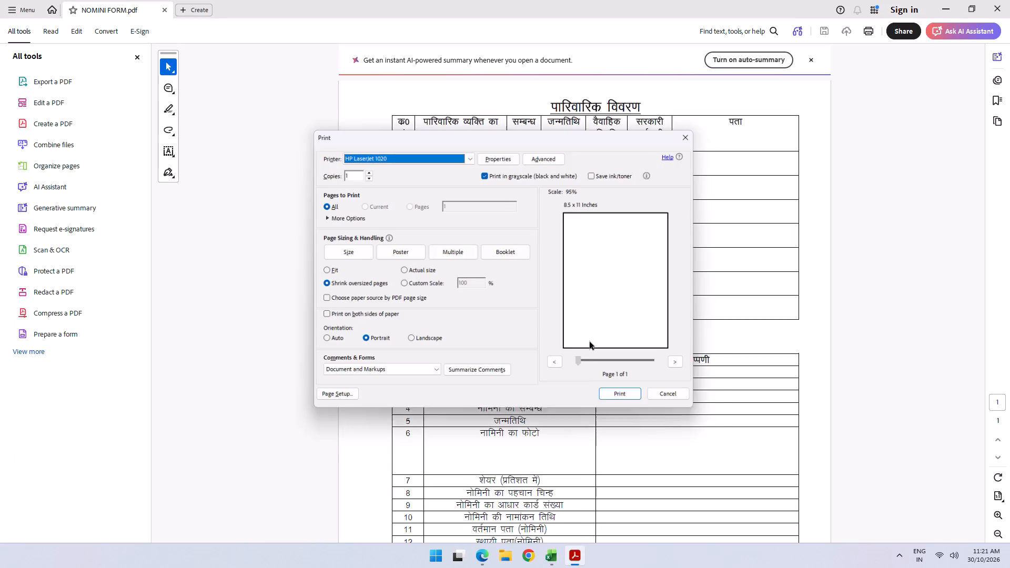
{"action": "left_click", "coordinate": [621, 401]}
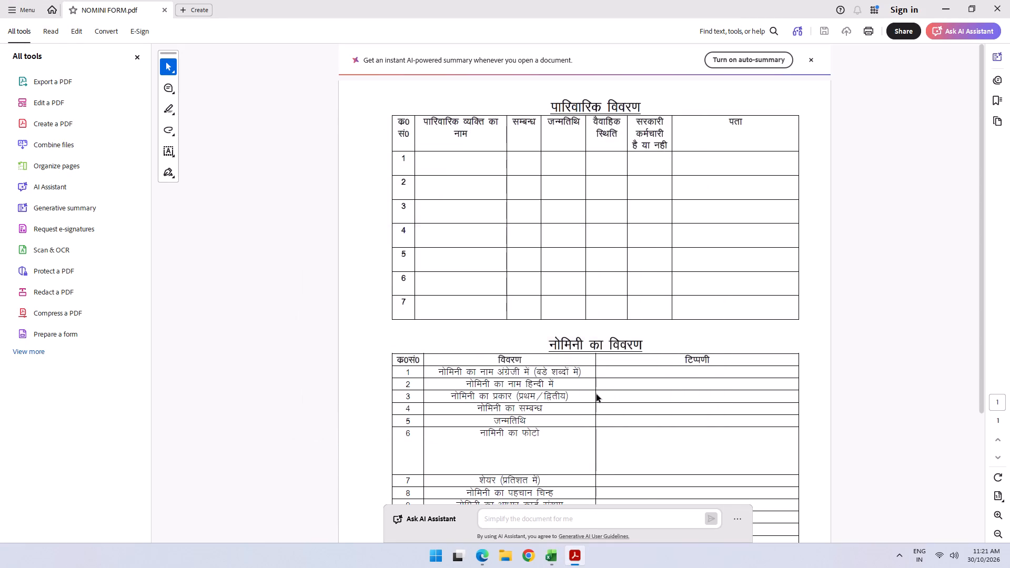
{"action": "scroll", "coordinate": [564, 339], "scroll_direction": "down", "scroll_amount": 9}
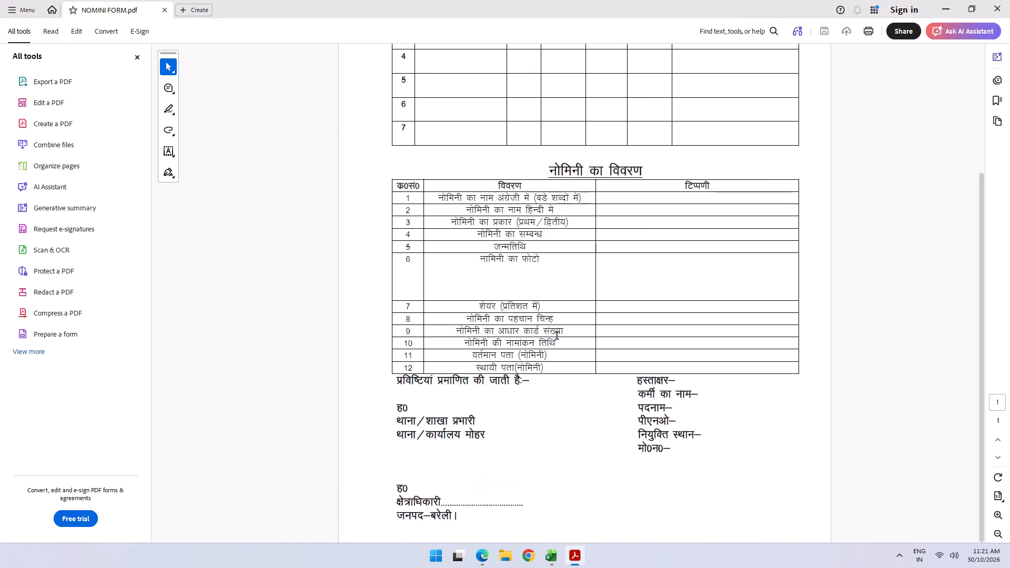
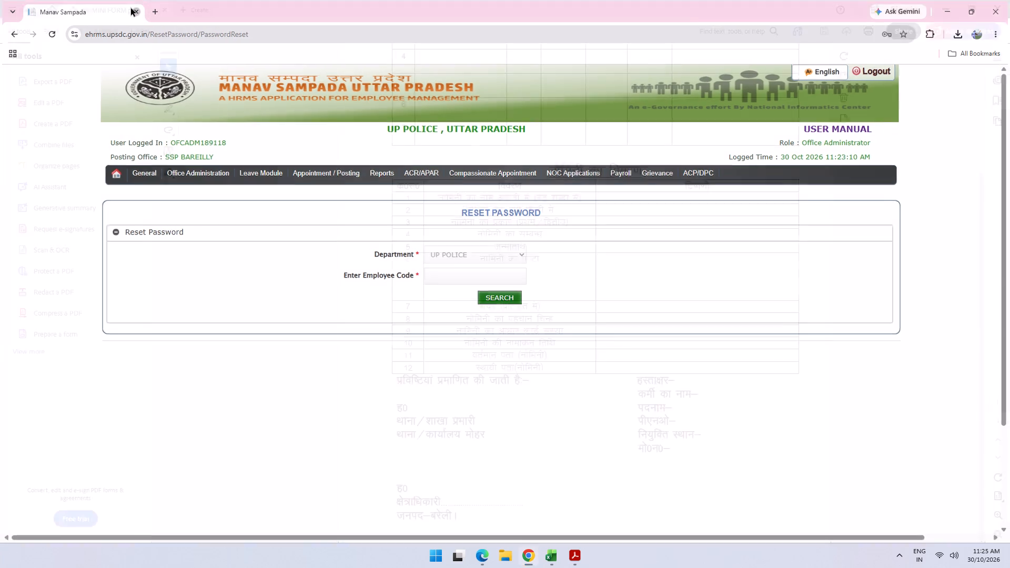
Close Adobe Acrobat and return to the bonus 2025-2026 workbook.
{"action": "left_click", "coordinate": [1009, 0]}
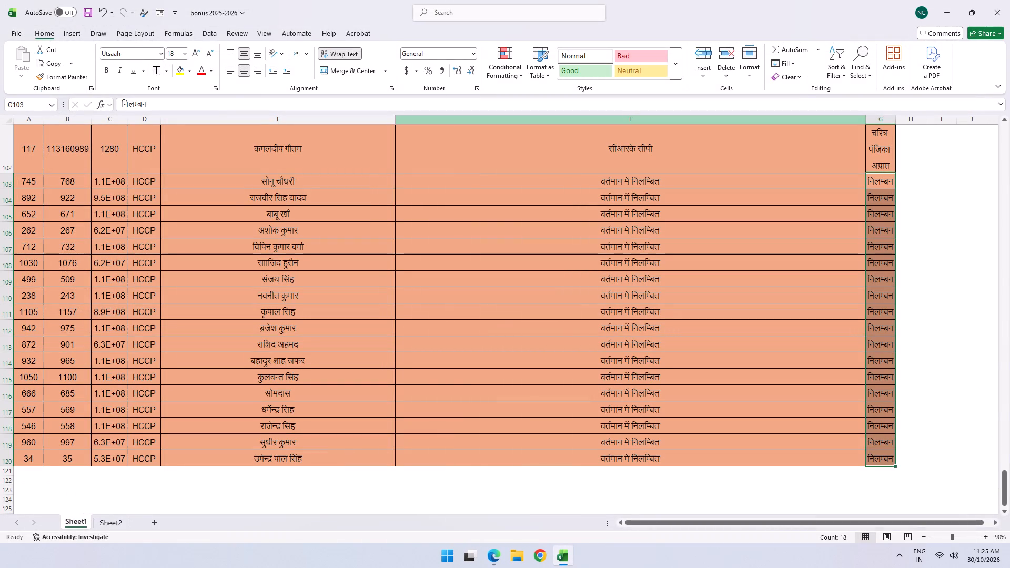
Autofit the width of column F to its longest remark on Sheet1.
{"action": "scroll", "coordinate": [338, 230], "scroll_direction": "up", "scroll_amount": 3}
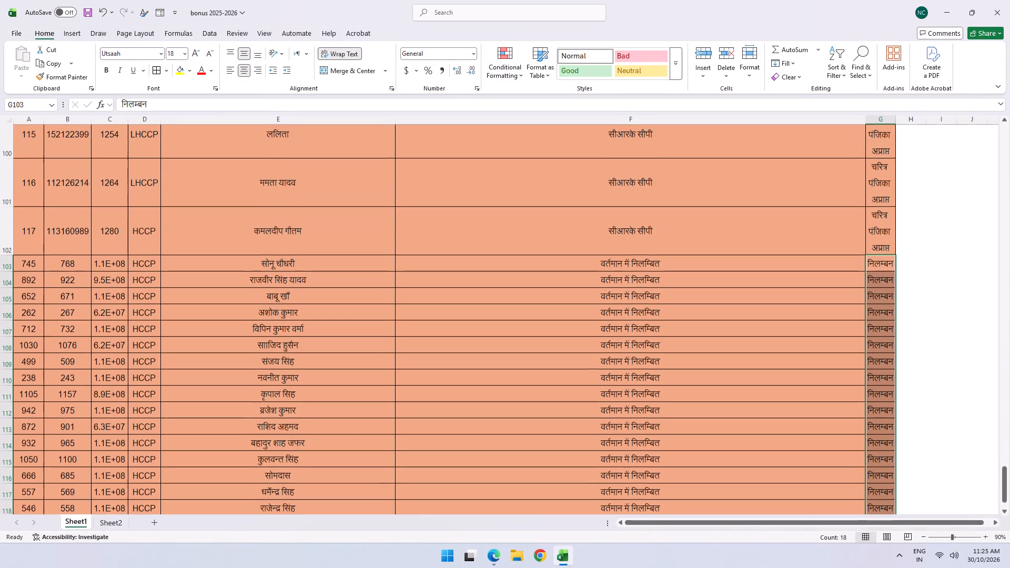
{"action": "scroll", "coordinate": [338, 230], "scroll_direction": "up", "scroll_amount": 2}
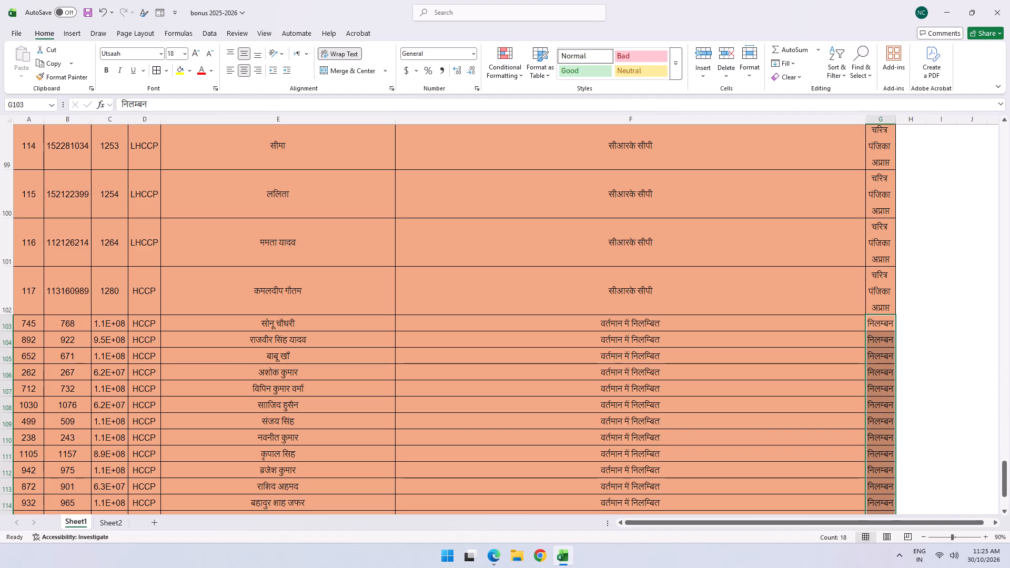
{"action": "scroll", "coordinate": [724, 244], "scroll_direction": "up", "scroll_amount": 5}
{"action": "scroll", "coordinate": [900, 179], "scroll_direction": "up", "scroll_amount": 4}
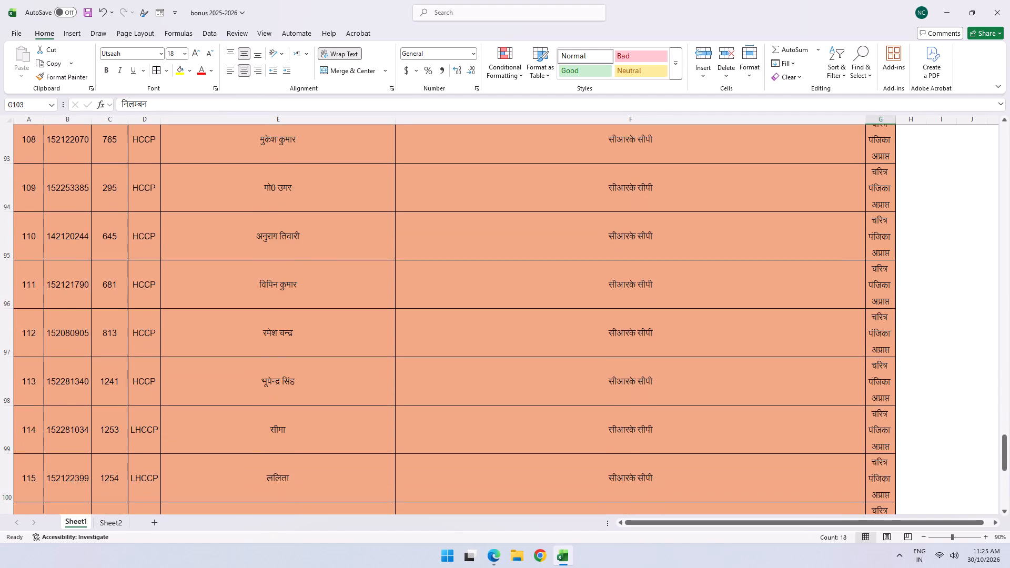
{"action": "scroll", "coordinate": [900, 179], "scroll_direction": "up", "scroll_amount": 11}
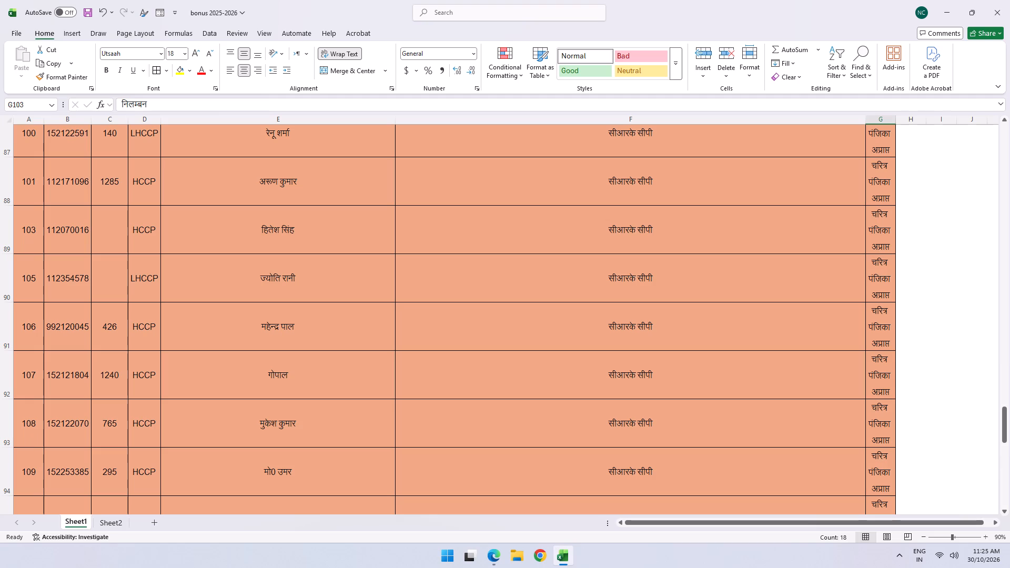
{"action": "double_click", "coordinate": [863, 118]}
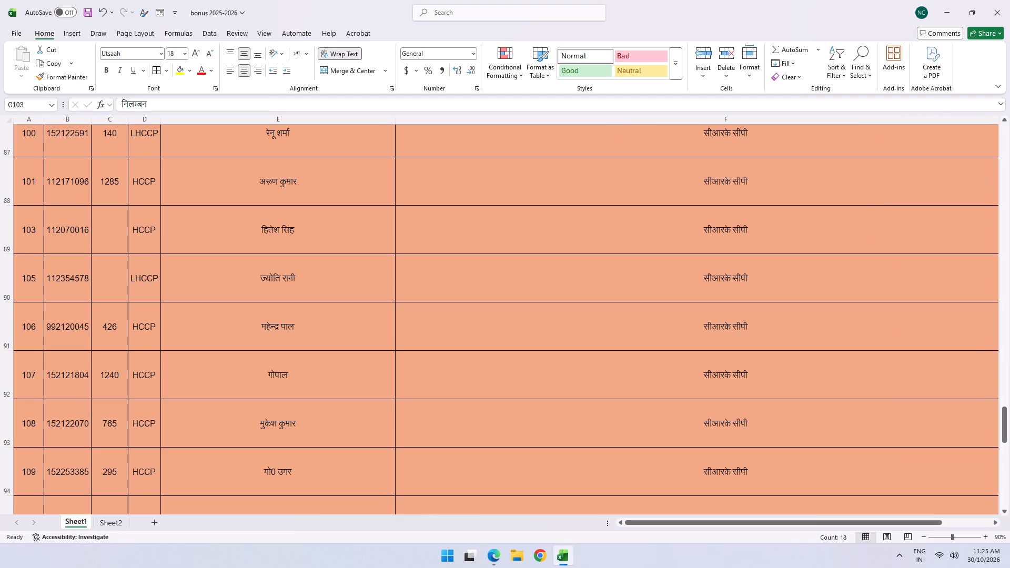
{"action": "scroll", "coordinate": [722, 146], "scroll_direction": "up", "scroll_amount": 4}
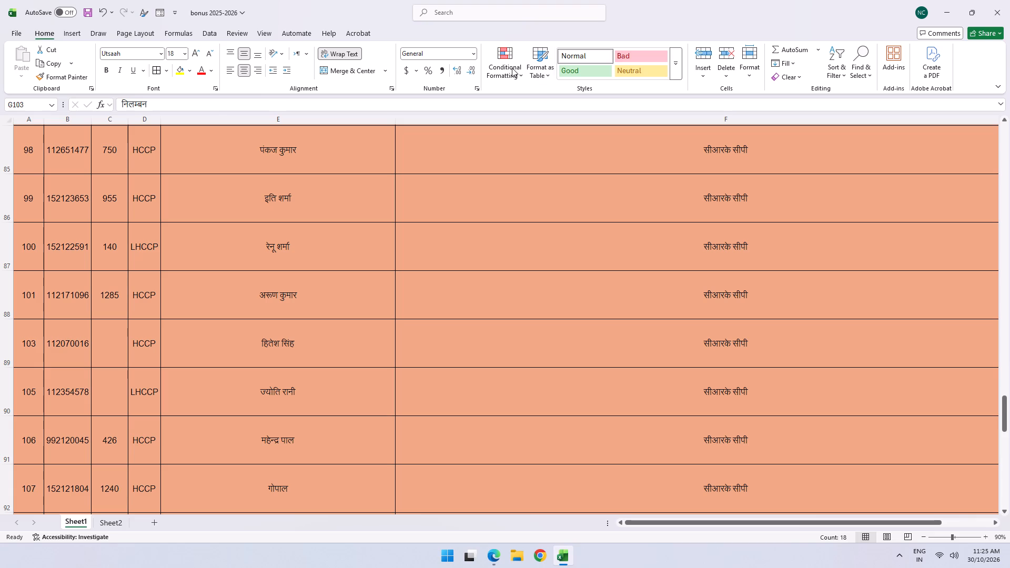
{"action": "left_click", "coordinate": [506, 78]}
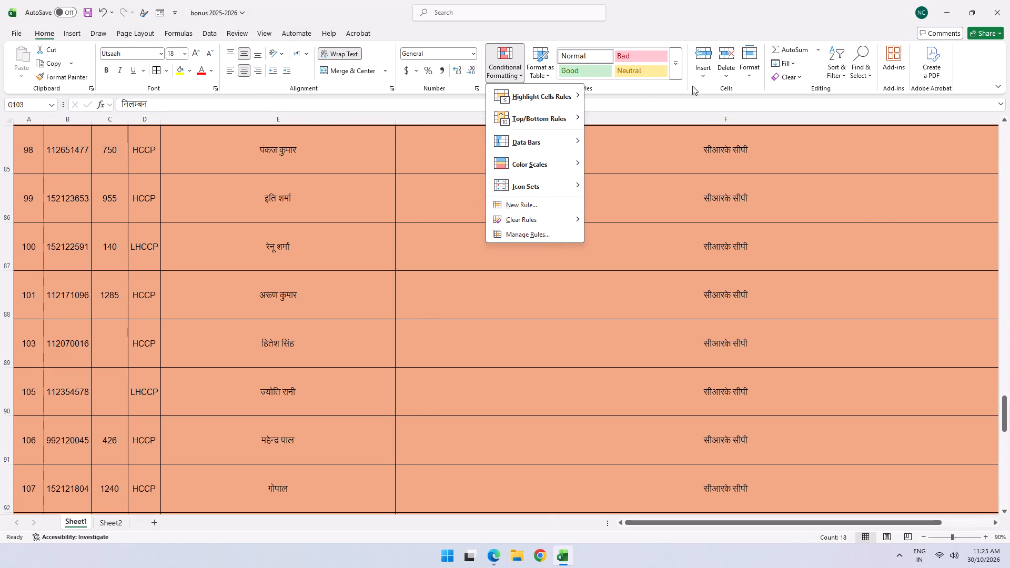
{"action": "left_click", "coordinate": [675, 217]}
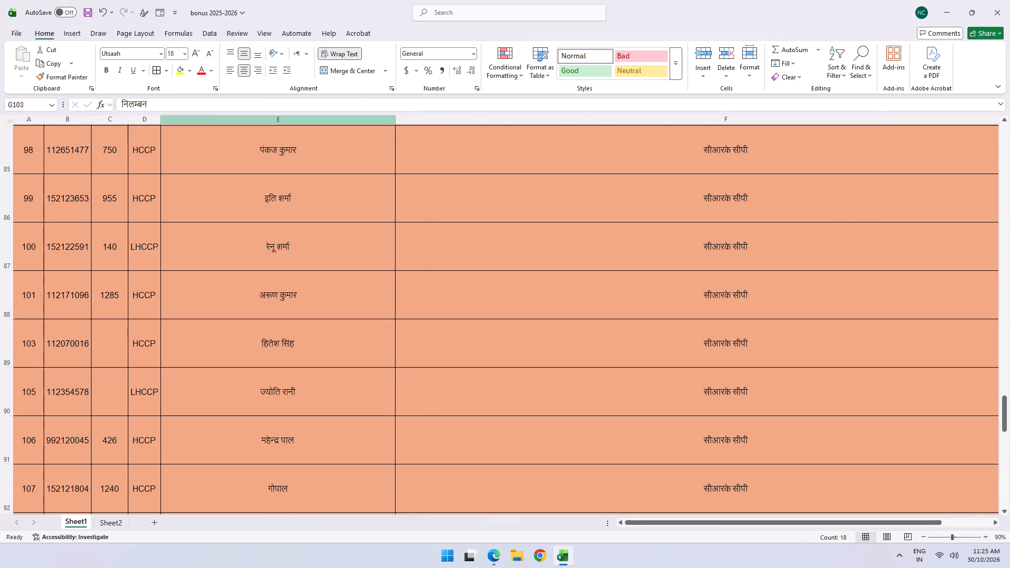
Reapply text wrapping to the whole of column F and narrow it to slightly wider than column E.
{"action": "left_click", "coordinate": [923, 537]}
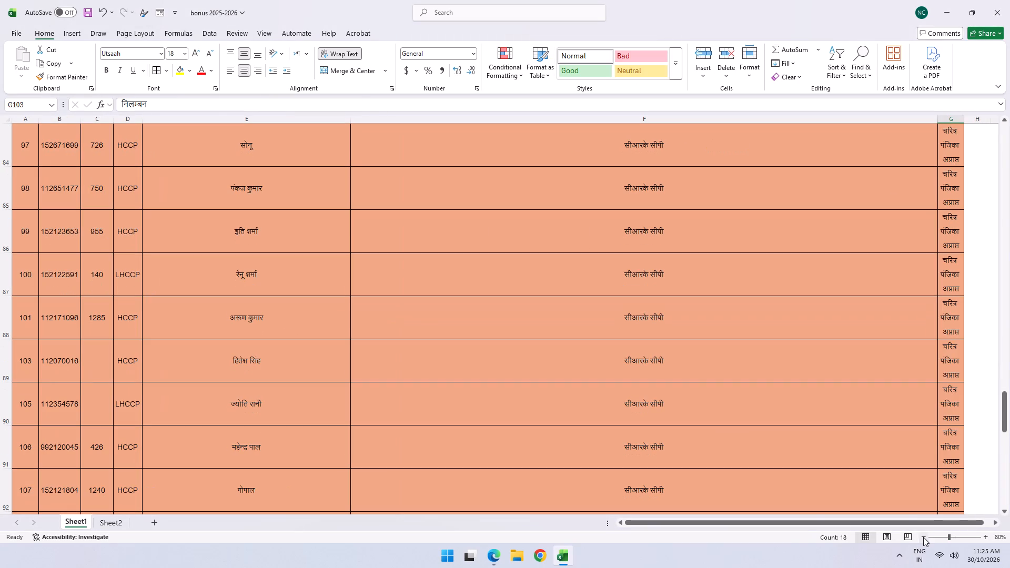
{"action": "left_click", "coordinate": [635, 117]}
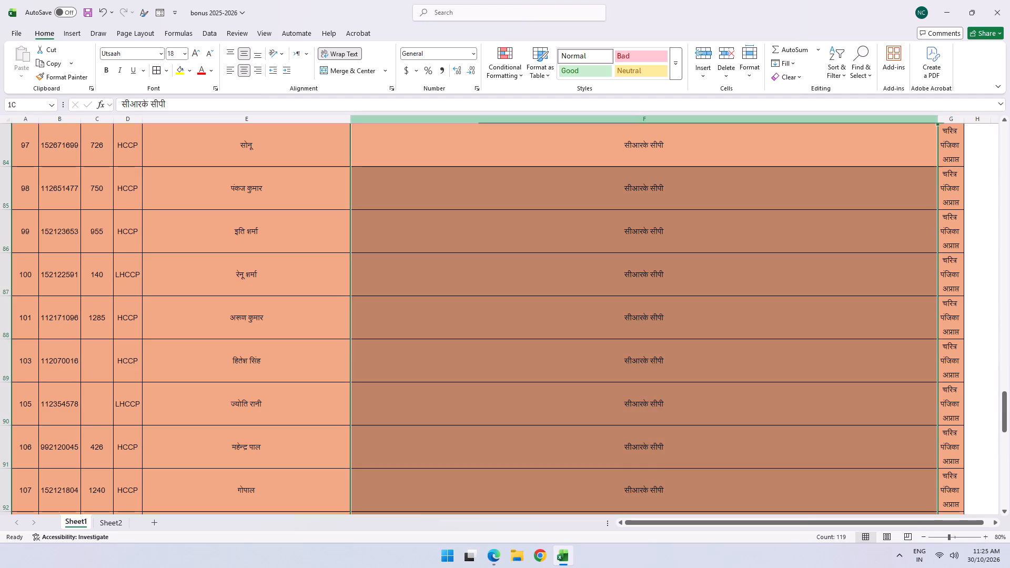
{"action": "left_click", "coordinate": [320, 48]}
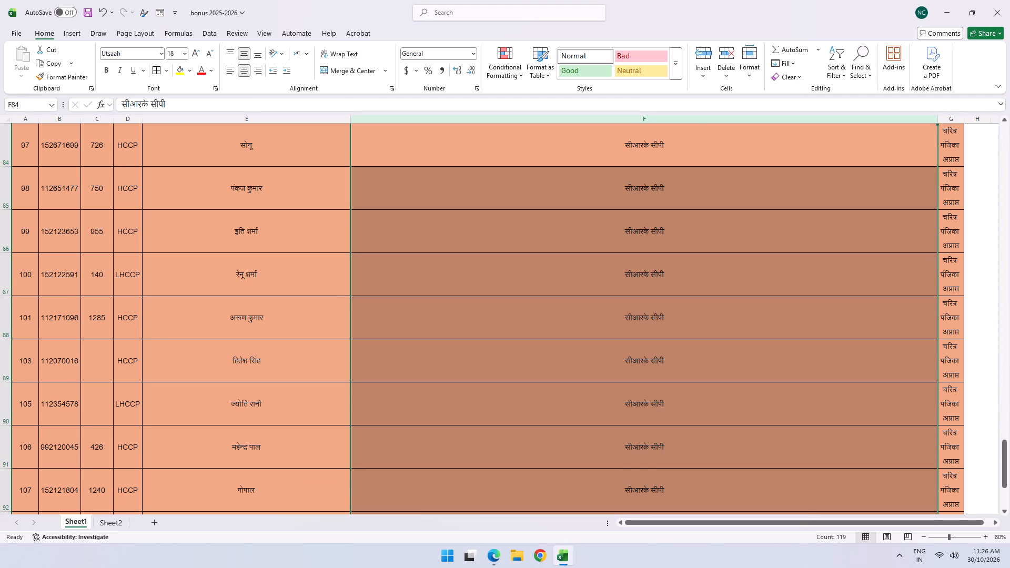
{"action": "left_click", "coordinate": [362, 57]}
{"action": "left_click", "coordinate": [347, 53]}
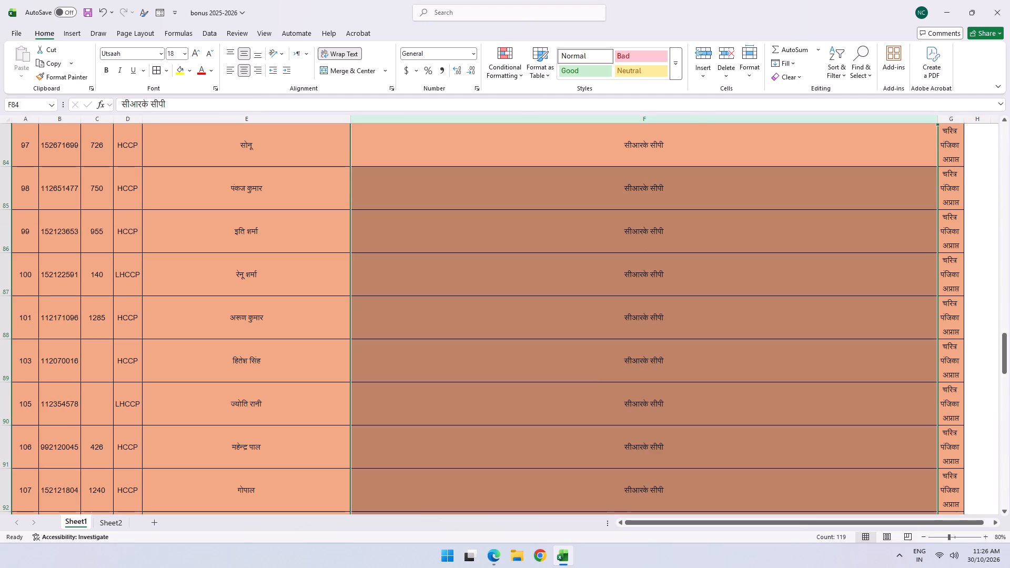
{"action": "left_click_drag", "start_coordinate": [936, 117], "coordinate": [632, 129]}
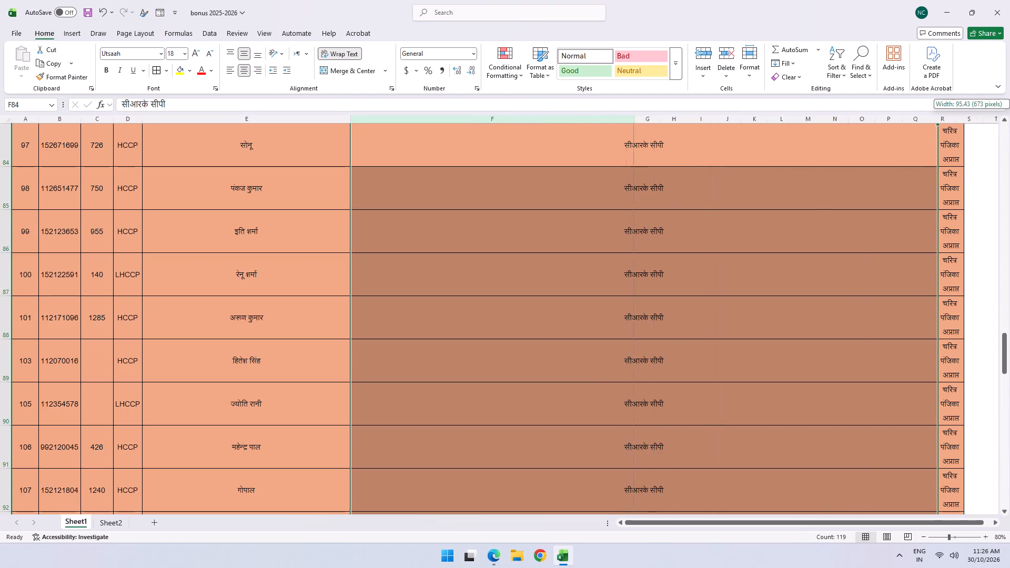
{"action": "left_click_drag", "start_coordinate": [632, 129], "coordinate": [600, 131]}
Turn off text wrapping for column G and autofit its width so each category fits on one line.
{"action": "scroll", "coordinate": [581, 249], "scroll_direction": "up", "scroll_amount": 4}
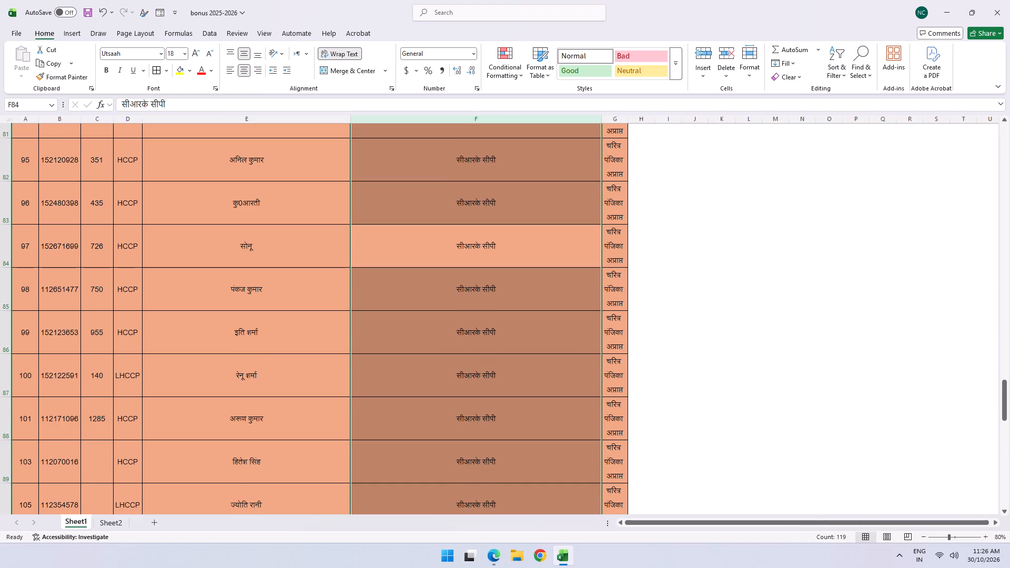
{"action": "left_click", "coordinate": [622, 118]}
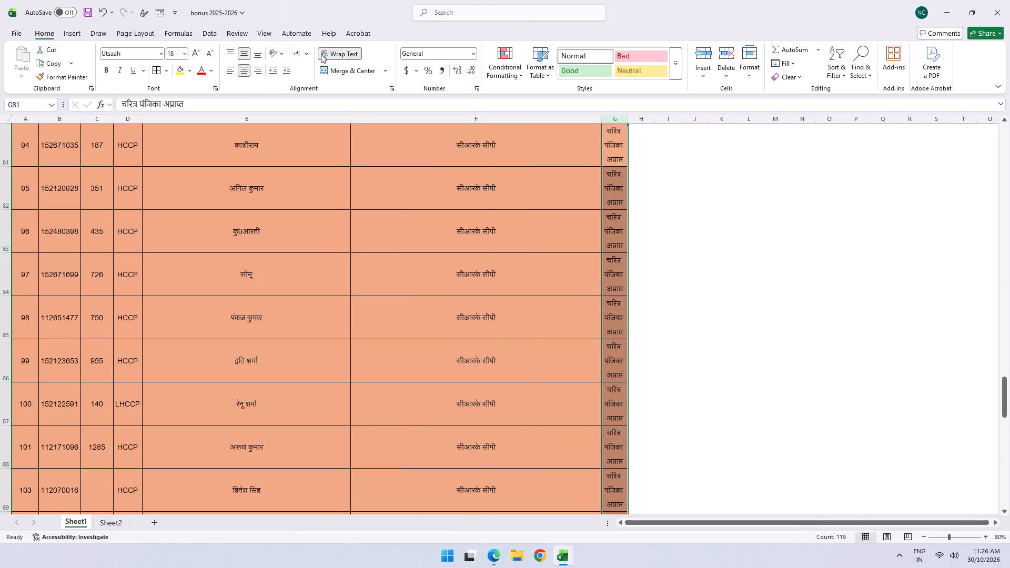
{"action": "left_click", "coordinate": [335, 50]}
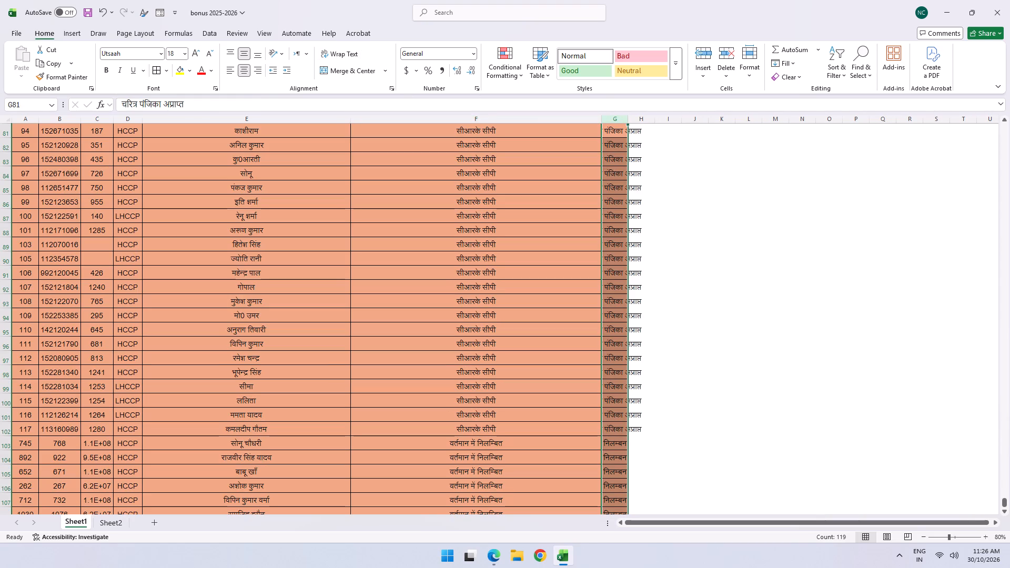
{"action": "double_click", "coordinate": [627, 117]}
{"action": "left_click", "coordinate": [624, 204]}
Review the reformatted list from the character-roll rows up to the first record, checking the remarks and category columns.
{"action": "scroll", "coordinate": [570, 242], "scroll_direction": "up", "scroll_amount": 6}
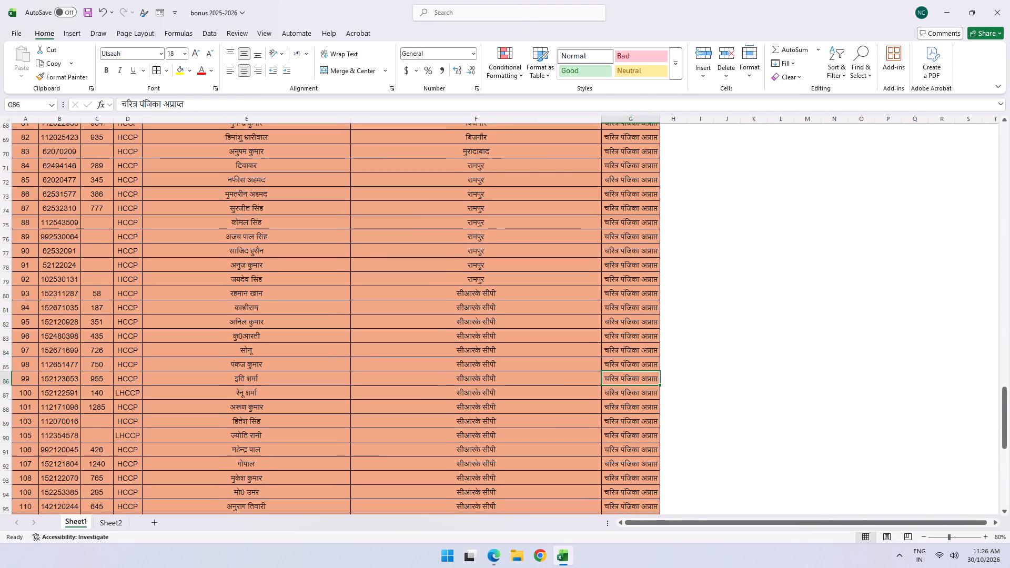
{"action": "scroll", "coordinate": [570, 242], "scroll_direction": "up", "scroll_amount": 9}
{"action": "scroll", "coordinate": [521, 246], "scroll_direction": "down", "scroll_amount": 1}
{"action": "scroll", "coordinate": [521, 246], "scroll_direction": "up", "scroll_amount": 16}
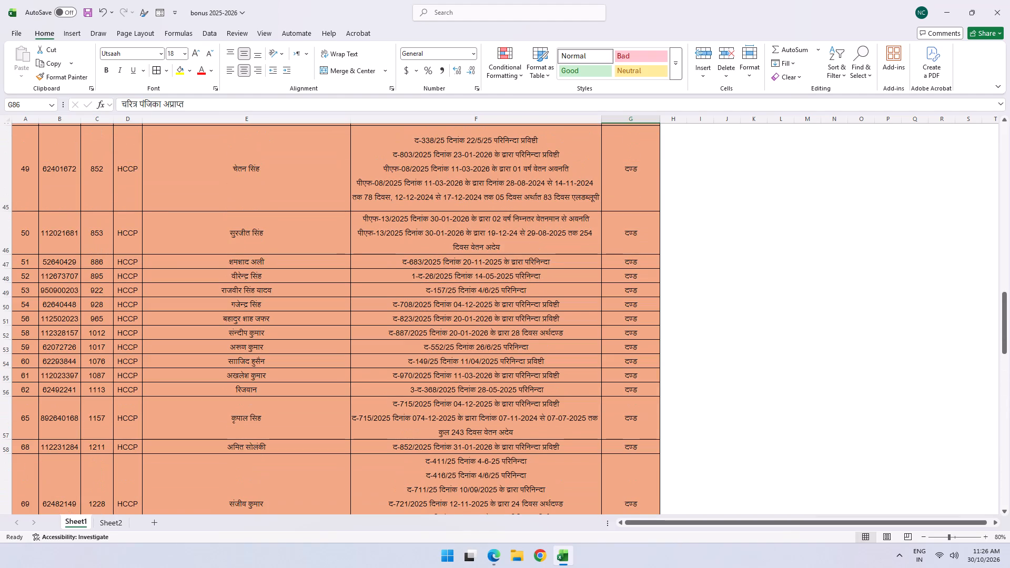
{"action": "scroll", "coordinate": [413, 370], "scroll_direction": "up", "scroll_amount": 7}
{"action": "scroll", "coordinate": [413, 370], "scroll_direction": "down", "scroll_amount": 1}
{"action": "scroll", "coordinate": [413, 370], "scroll_direction": "up", "scroll_amount": 7}
{"action": "scroll", "coordinate": [413, 370], "scroll_direction": "down", "scroll_amount": 1}
{"action": "scroll", "coordinate": [413, 370], "scroll_direction": "up", "scroll_amount": 6}
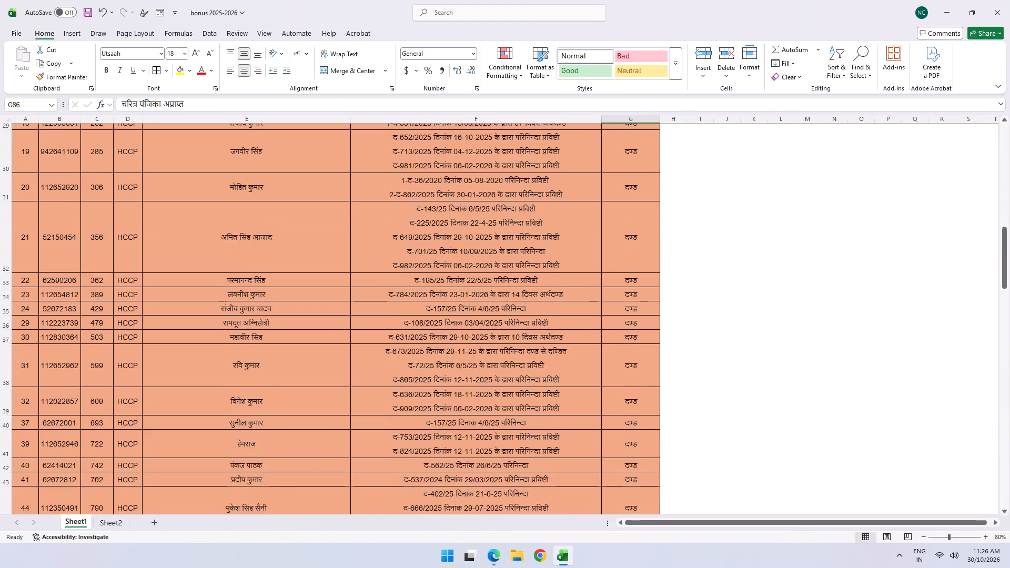
{"action": "scroll", "coordinate": [413, 370], "scroll_direction": "up", "scroll_amount": 14}
{"action": "scroll", "coordinate": [413, 370], "scroll_direction": "up", "scroll_amount": 9}
{"action": "scroll", "coordinate": [413, 370], "scroll_direction": "down", "scroll_amount": 1}
{"action": "scroll", "coordinate": [413, 370], "scroll_direction": "up", "scroll_amount": 5}
{"action": "scroll", "coordinate": [413, 370], "scroll_direction": "down", "scroll_amount": 1}
{"action": "scroll", "coordinate": [413, 370], "scroll_direction": "up", "scroll_amount": 8}
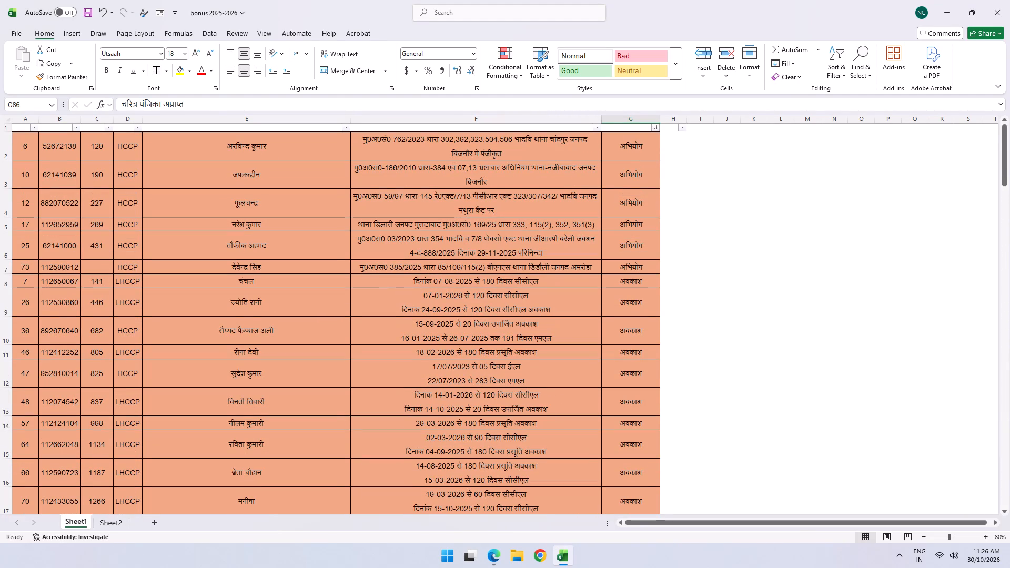
{"action": "scroll", "coordinate": [413, 370], "scroll_direction": "up", "scroll_amount": 2}
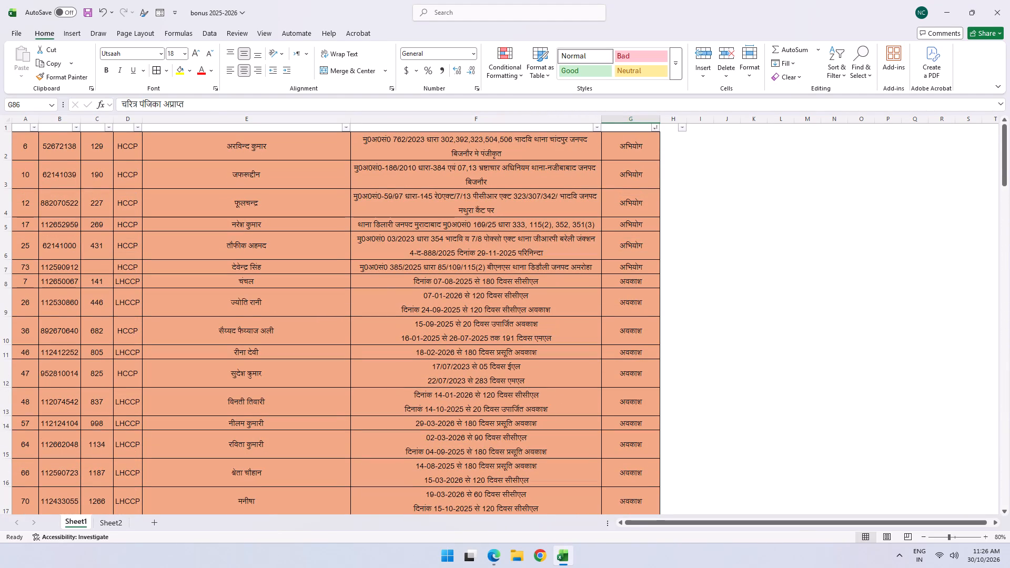
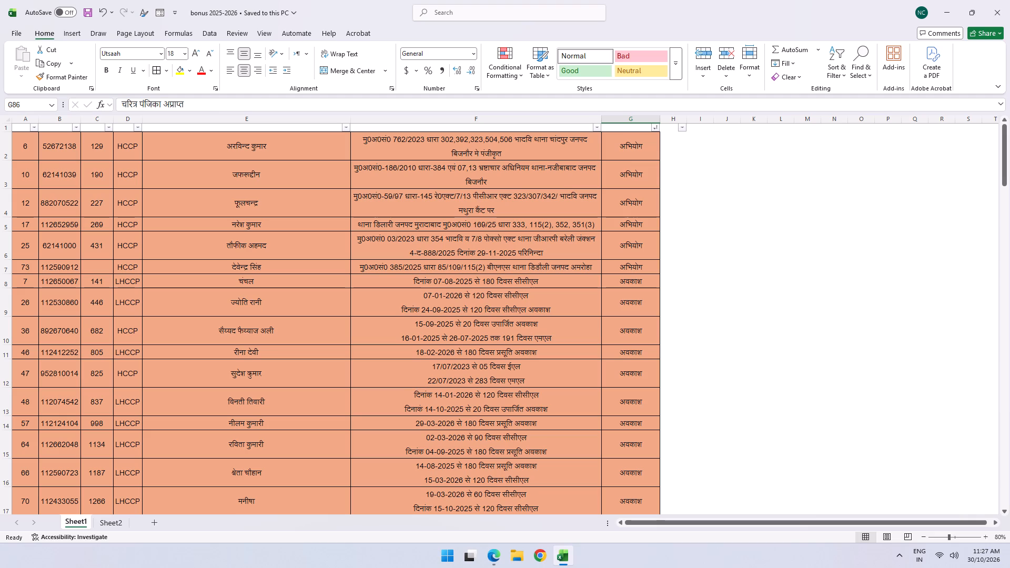
Close the bonus 2025-2026 workbook and return to the NEW NR 2025 spreadsheet in the browser.
{"action": "left_click", "coordinate": [933, 267]}
{"action": "left_click", "coordinate": [1009, 0]}
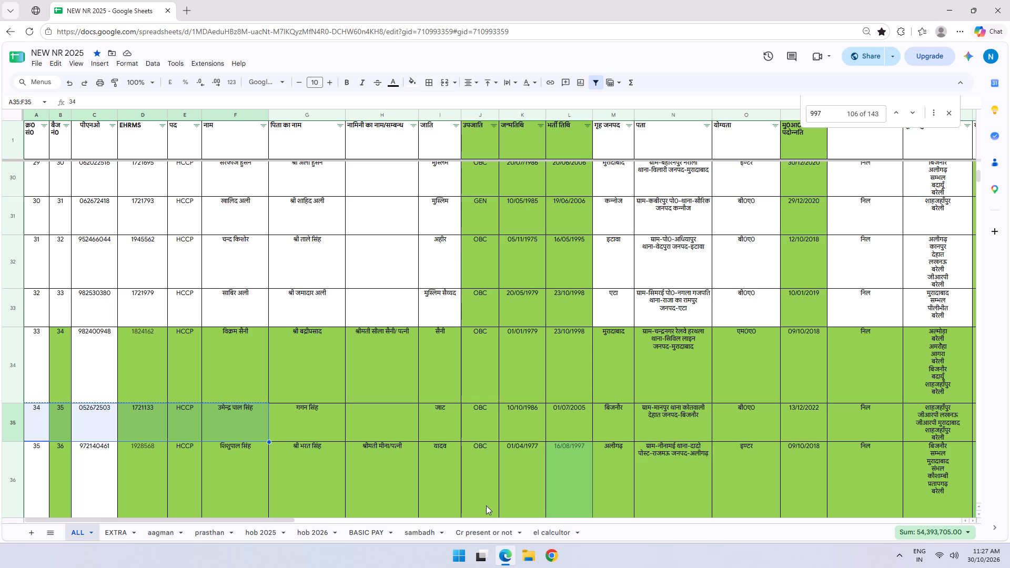
Look through the personnel records on the ALL sheet, down to about serial number 128 and back up to the first record.
{"action": "scroll", "coordinate": [317, 419], "scroll_direction": "down", "scroll_amount": 6}
{"action": "scroll", "coordinate": [259, 433], "scroll_direction": "down", "scroll_amount": 6}
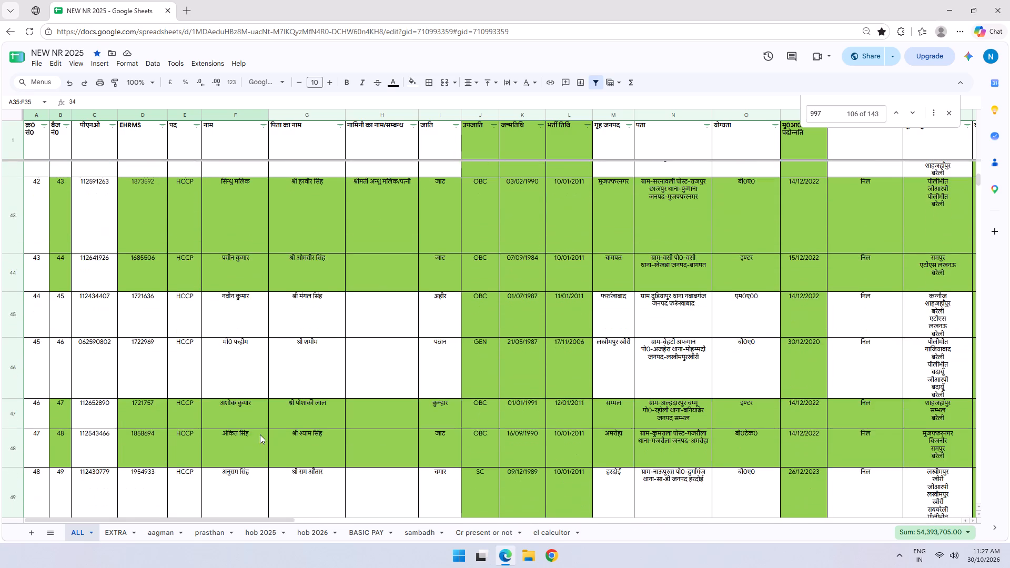
{"action": "scroll", "coordinate": [260, 434], "scroll_direction": "down", "scroll_amount": 2}
{"action": "scroll", "coordinate": [260, 434], "scroll_direction": "up", "scroll_amount": 1}
{"action": "scroll", "coordinate": [260, 434], "scroll_direction": "down", "scroll_amount": 9}
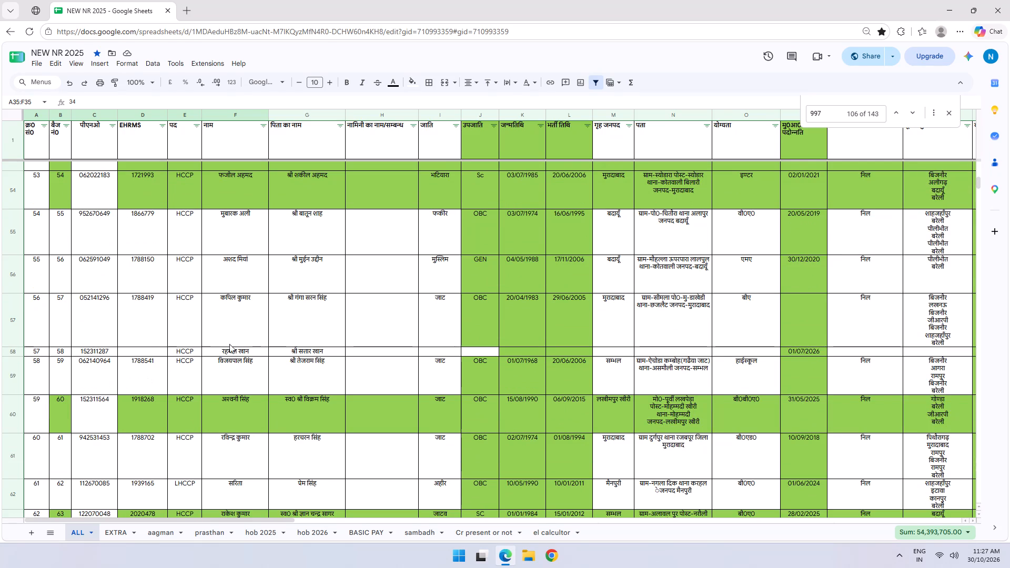
{"action": "scroll", "coordinate": [260, 399], "scroll_direction": "down", "scroll_amount": 5}
{"action": "scroll", "coordinate": [257, 401], "scroll_direction": "down", "scroll_amount": 20}
{"action": "scroll", "coordinate": [257, 401], "scroll_direction": "down", "scroll_amount": 1}
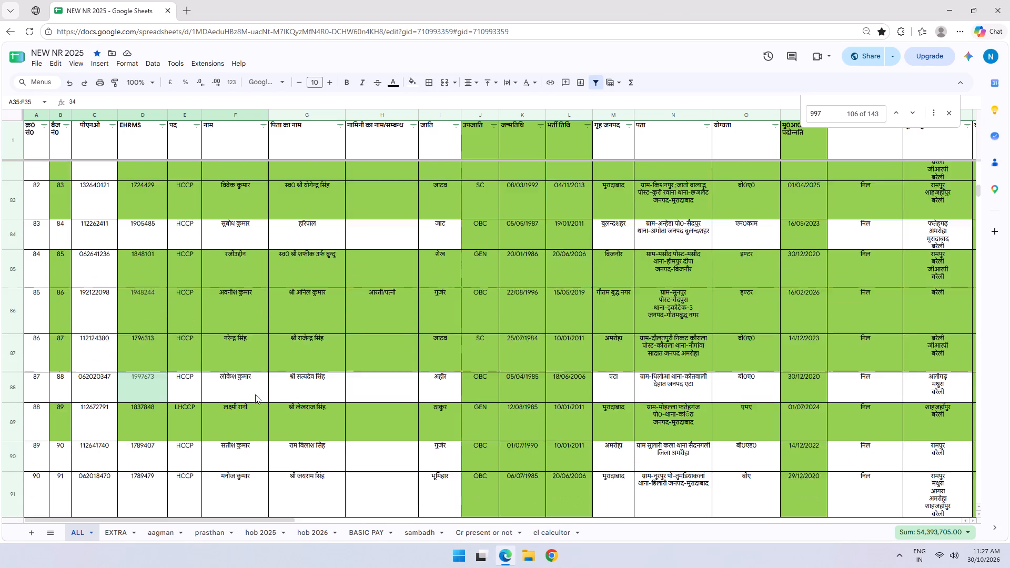
{"action": "scroll", "coordinate": [255, 394], "scroll_direction": "down", "scroll_amount": 19}
{"action": "scroll", "coordinate": [262, 378], "scroll_direction": "down", "scroll_amount": 10}
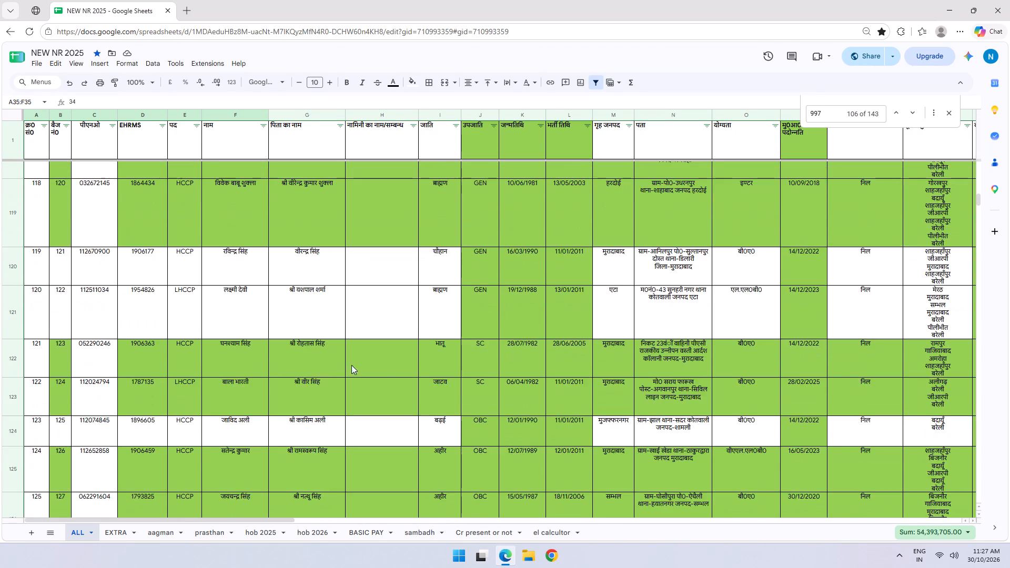
{"action": "scroll", "coordinate": [537, 415], "scroll_direction": "down", "scroll_amount": 6}
{"action": "scroll", "coordinate": [801, 420], "scroll_direction": "up", "scroll_amount": 4}
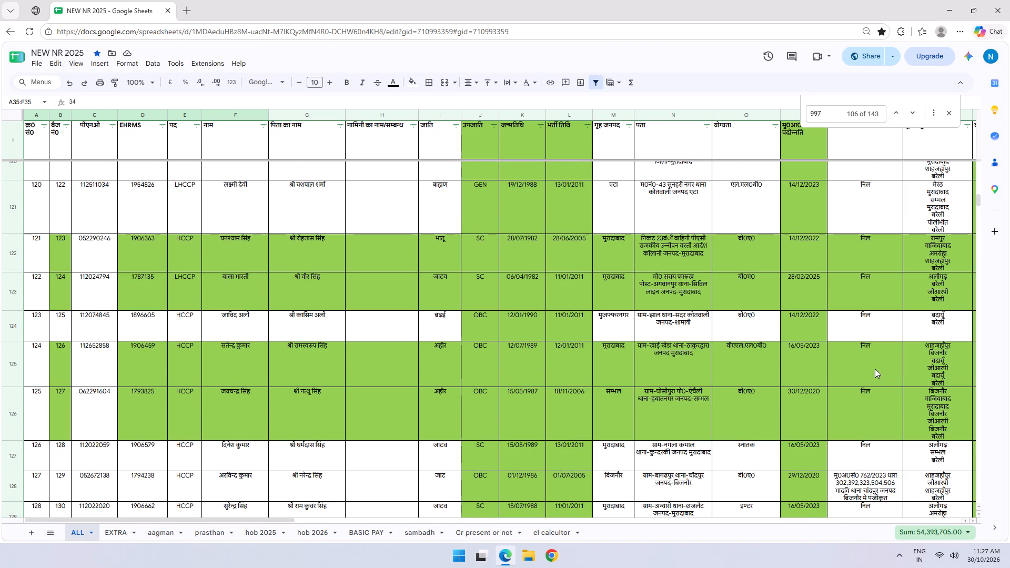
{"action": "scroll", "coordinate": [874, 369], "scroll_direction": "up", "scroll_amount": 18}
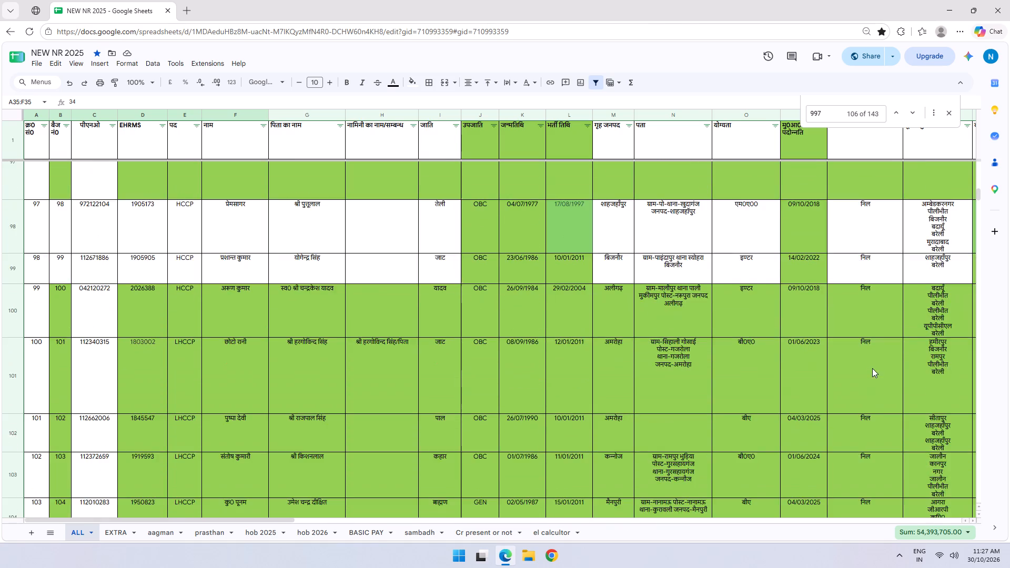
{"action": "scroll", "coordinate": [872, 368], "scroll_direction": "up", "scroll_amount": 18}
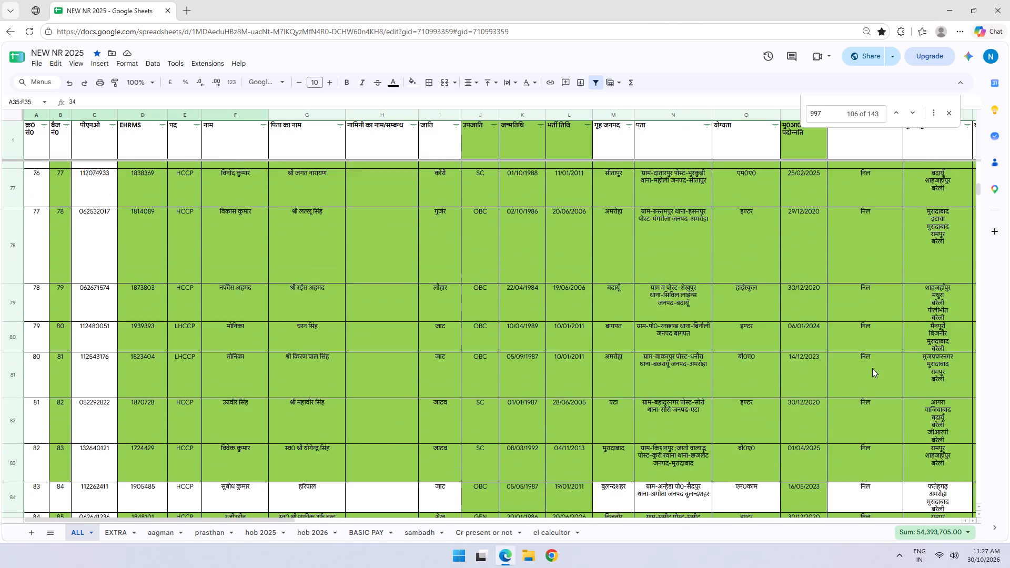
{"action": "scroll", "coordinate": [872, 368], "scroll_direction": "up", "scroll_amount": 20}
{"action": "scroll", "coordinate": [872, 368], "scroll_direction": "up", "scroll_amount": 5}
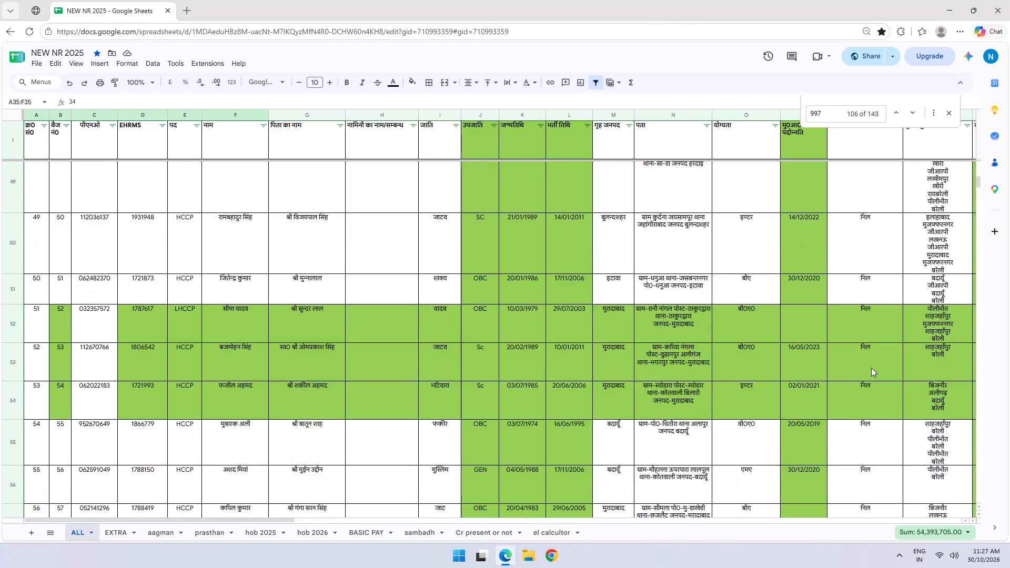
{"action": "scroll", "coordinate": [871, 368], "scroll_direction": "up", "scroll_amount": 9}
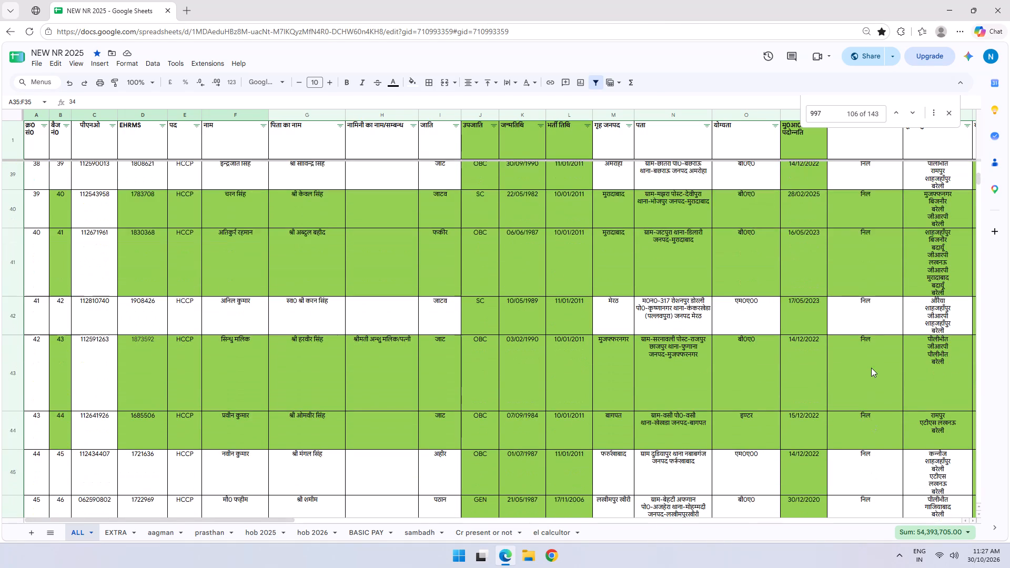
{"action": "scroll", "coordinate": [871, 368], "scroll_direction": "up", "scroll_amount": 5}
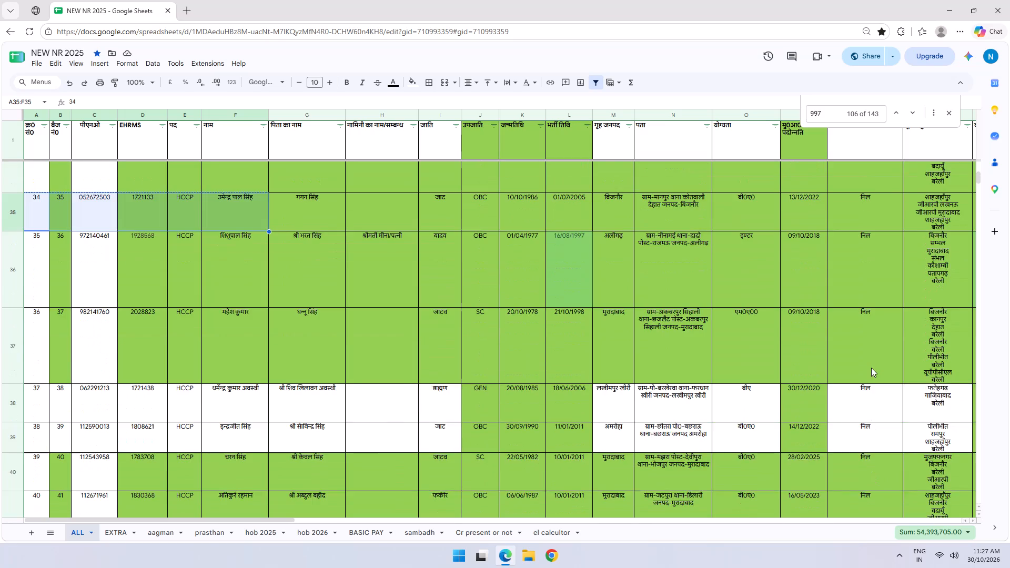
{"action": "scroll", "coordinate": [871, 368], "scroll_direction": "up", "scroll_amount": 10}
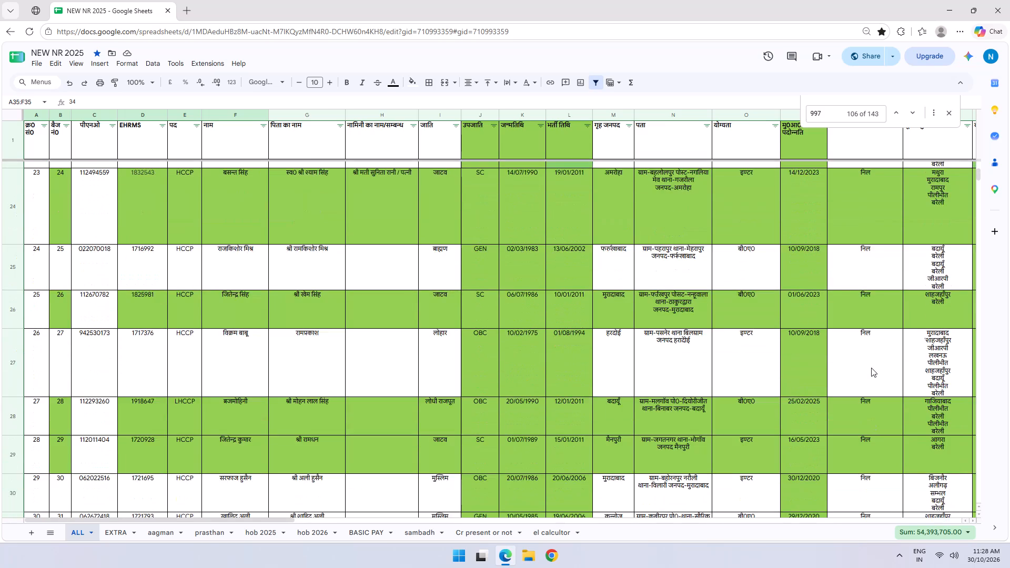
{"action": "scroll", "coordinate": [871, 368], "scroll_direction": "up", "scroll_amount": 9}
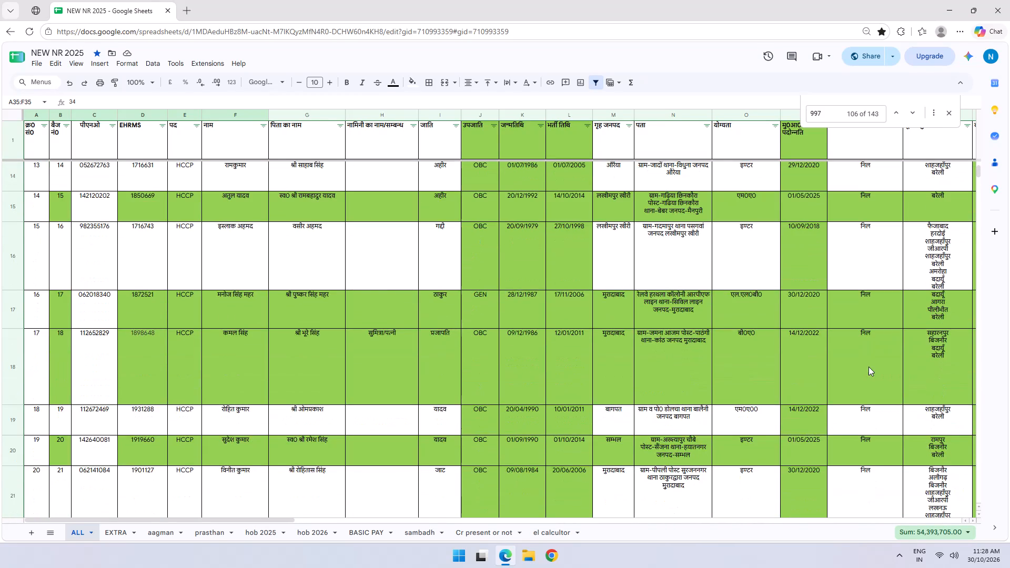
{"action": "scroll", "coordinate": [866, 366], "scroll_direction": "up", "scroll_amount": 3}
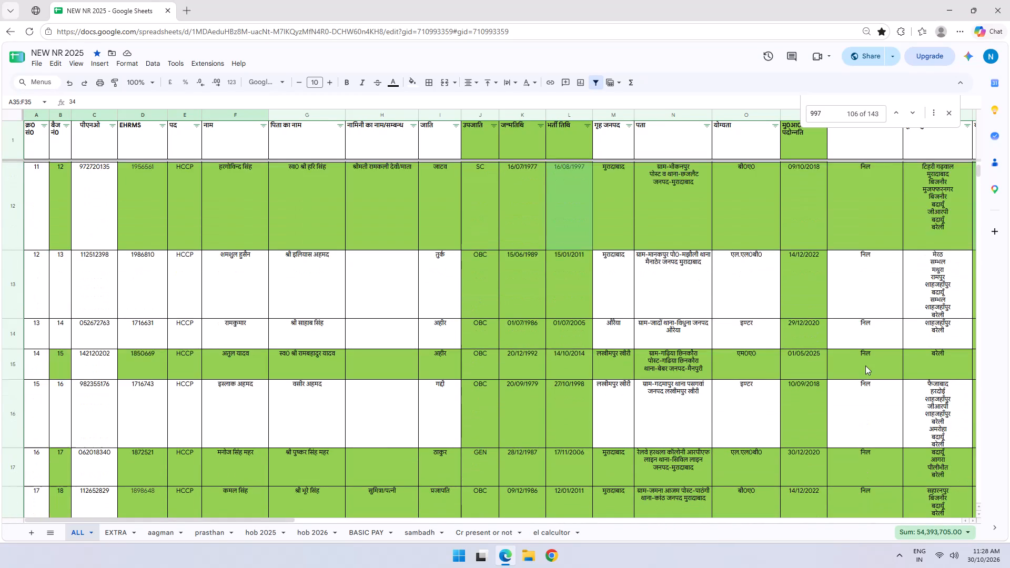
{"action": "scroll", "coordinate": [863, 365], "scroll_direction": "up", "scroll_amount": 7}
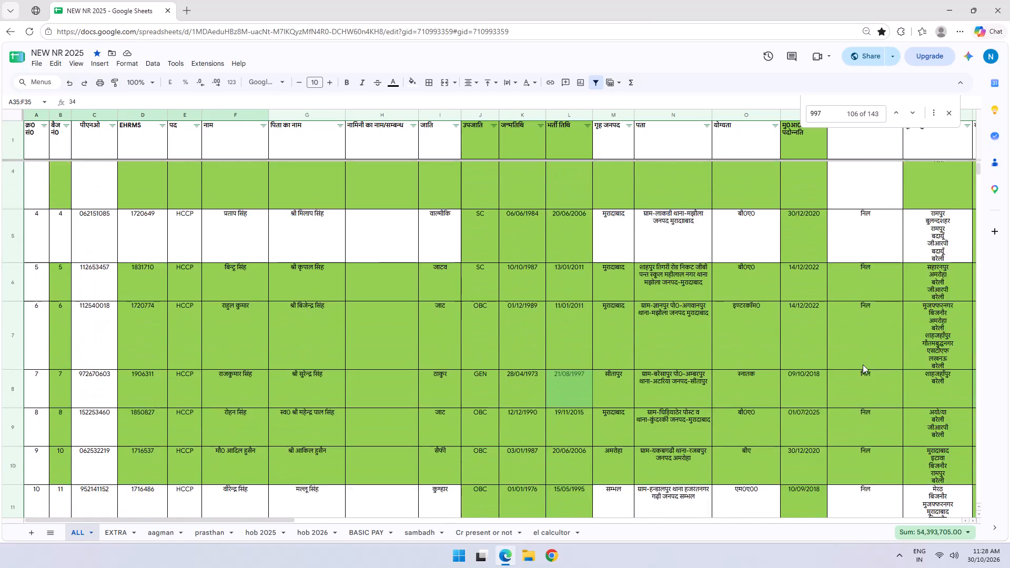
{"action": "scroll", "coordinate": [863, 364], "scroll_direction": "up", "scroll_amount": 10}
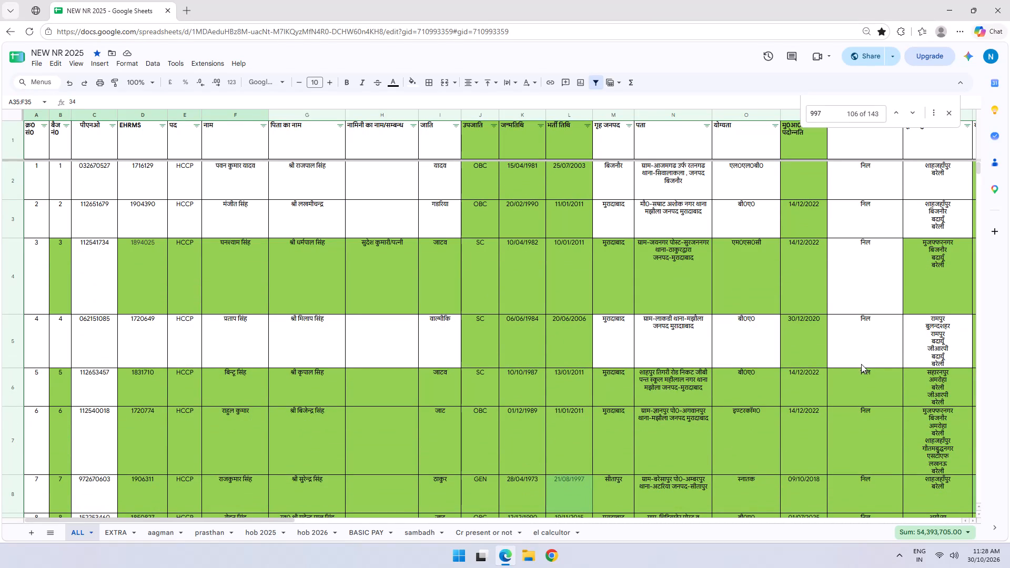
{"action": "scroll", "coordinate": [861, 364], "scroll_direction": "up", "scroll_amount": 15}
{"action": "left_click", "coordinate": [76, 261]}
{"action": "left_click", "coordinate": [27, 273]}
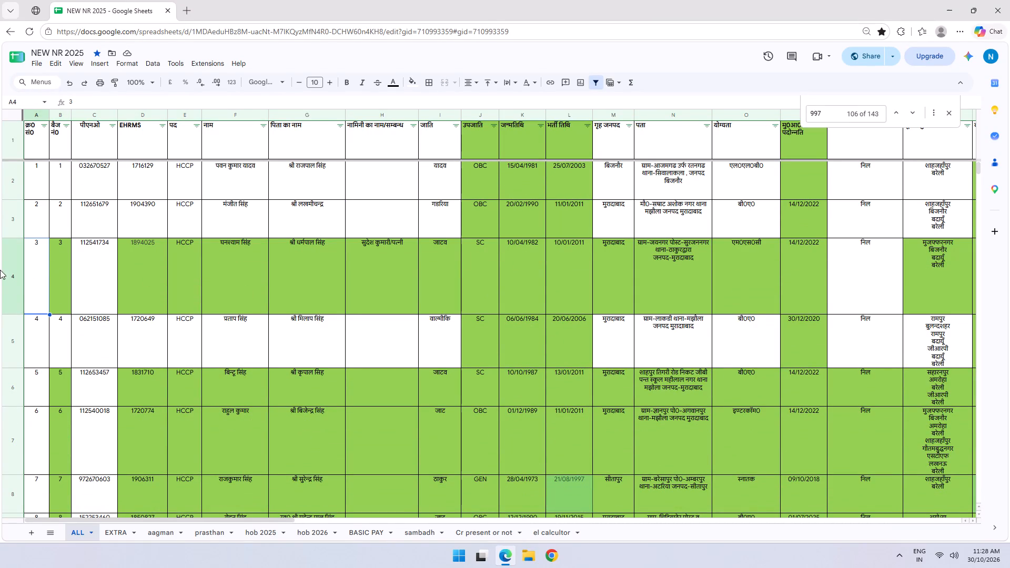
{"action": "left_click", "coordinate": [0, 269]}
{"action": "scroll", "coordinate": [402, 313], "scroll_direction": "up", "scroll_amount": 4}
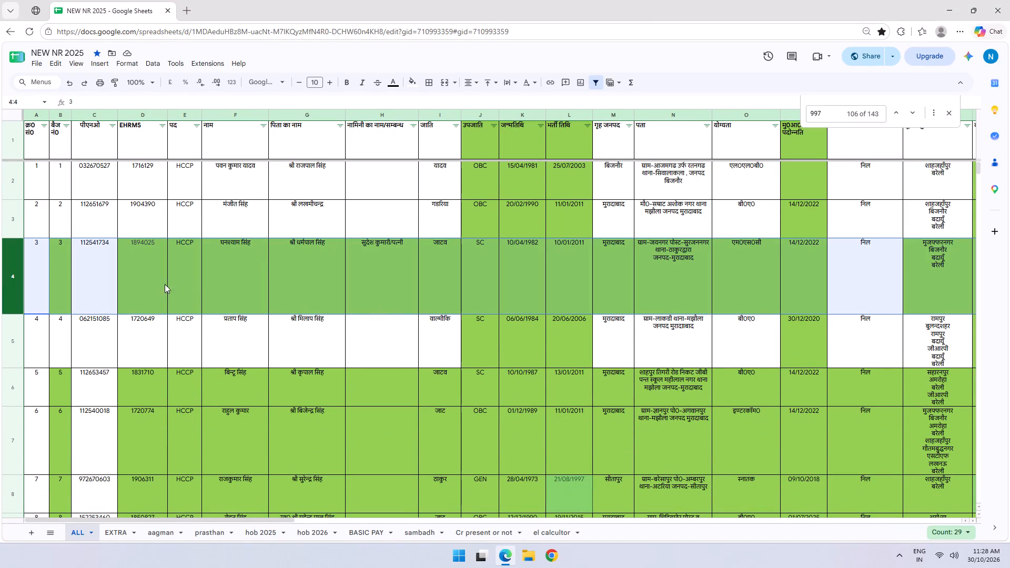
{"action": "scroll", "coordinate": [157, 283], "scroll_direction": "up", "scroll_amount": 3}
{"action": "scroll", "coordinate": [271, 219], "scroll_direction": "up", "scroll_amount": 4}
Save the NEW NR 2025 spreadsheet with cell Q2 of the first record selected.
{"action": "left_click", "coordinate": [879, 164]}
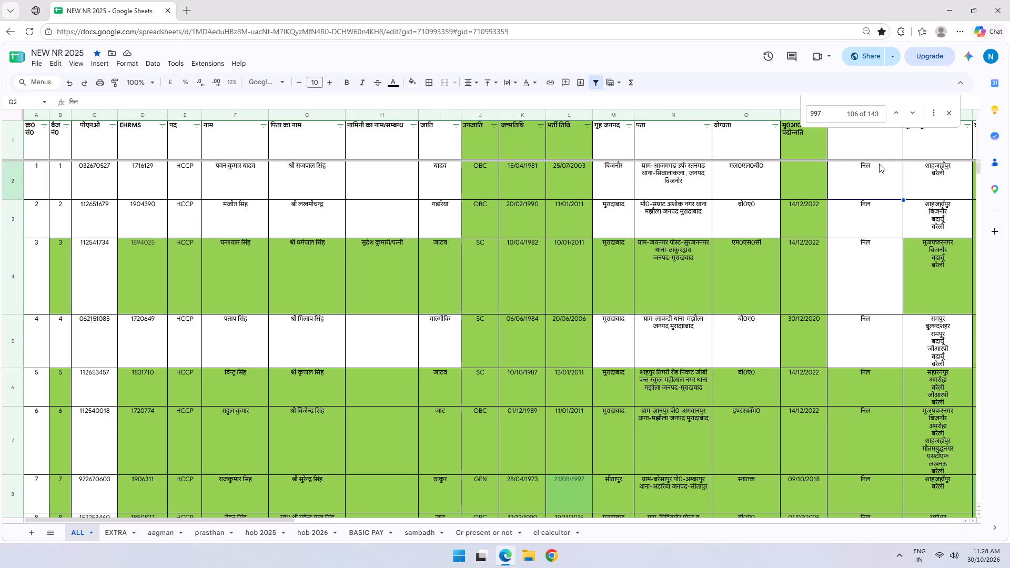
{"action": "key", "text": "ctrl+s"}
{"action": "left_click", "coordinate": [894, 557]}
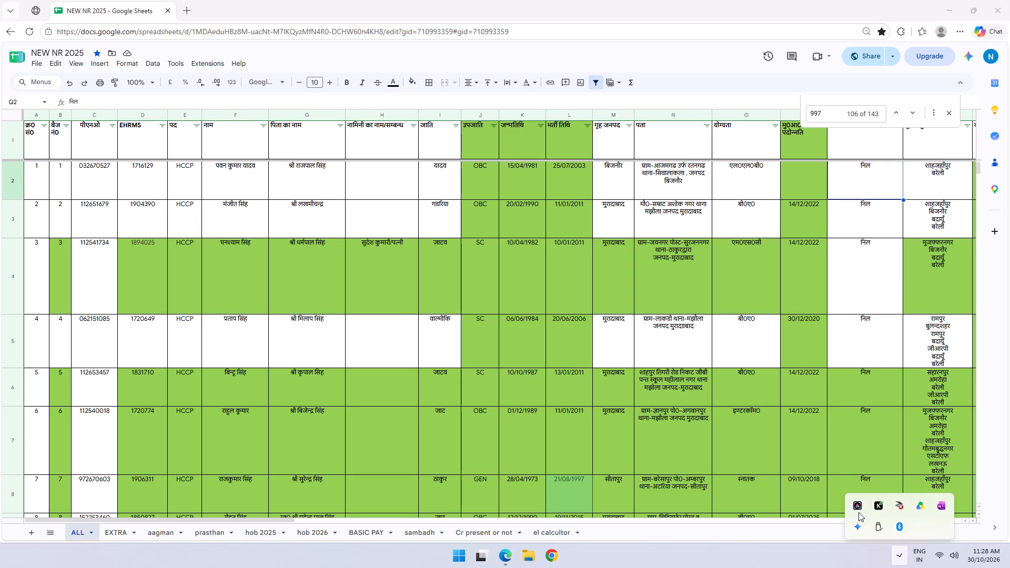